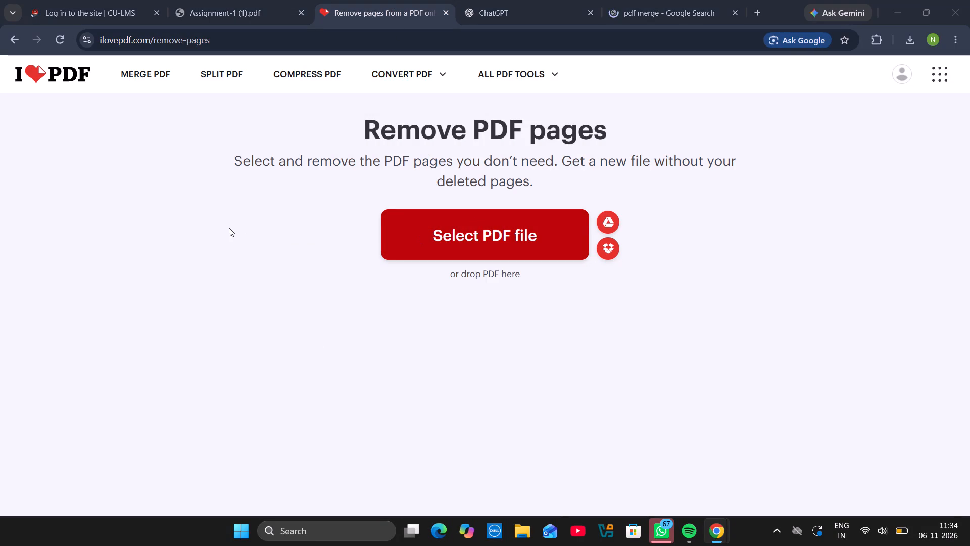
Load Advanced_Supervised_Unsupervised_Models_Assignment from Downloads into the Remove PDF pages tool and mark page 1 for removal.
{"action": "double_click", "coordinate": [148, 122]}
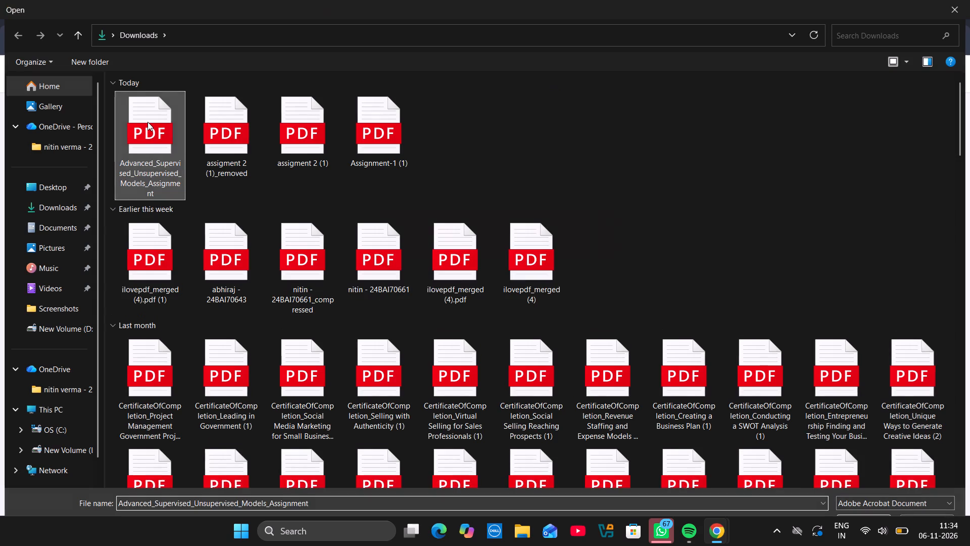
{"action": "left_click", "coordinate": [85, 278]}
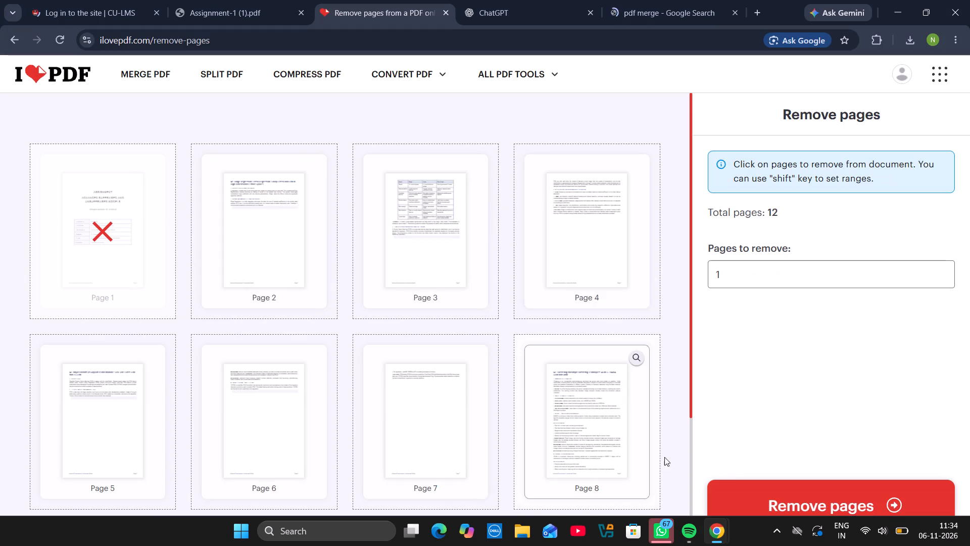
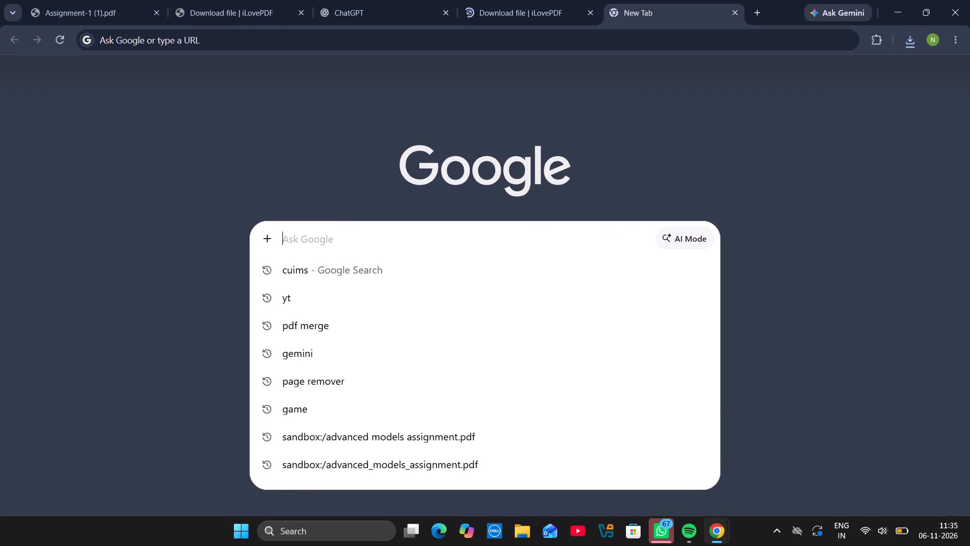
{"action": "type", "text": "canva"}
{"action": "key", "text": "Return"}
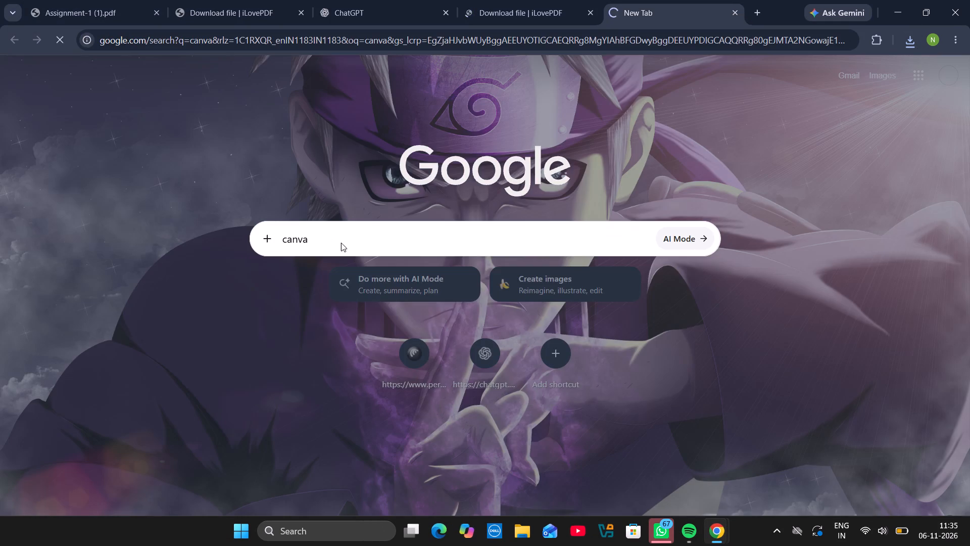
{"action": "left_click", "coordinate": [229, 199]}
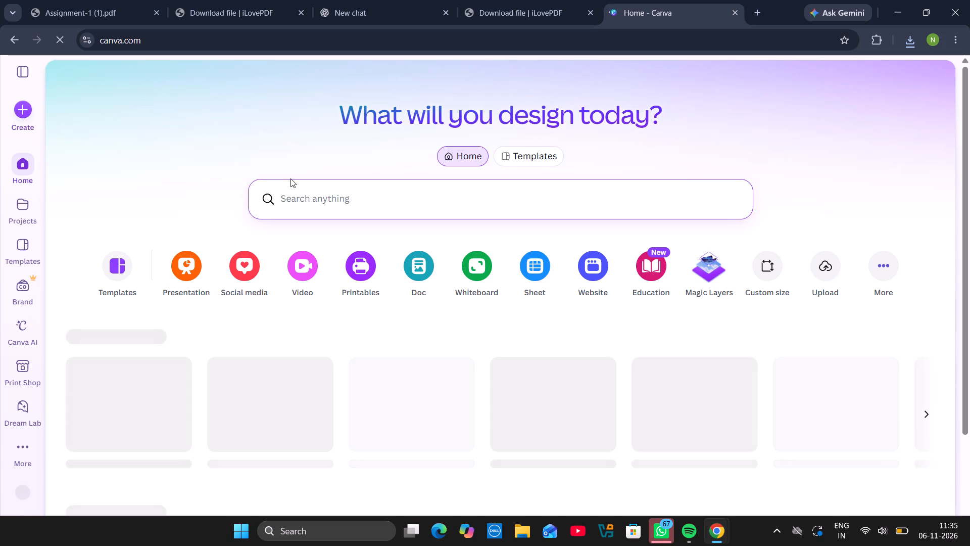
Upload ilovepdf_merged (5).pdf from Downloads to Canva.
{"action": "left_click", "coordinate": [822, 259]}
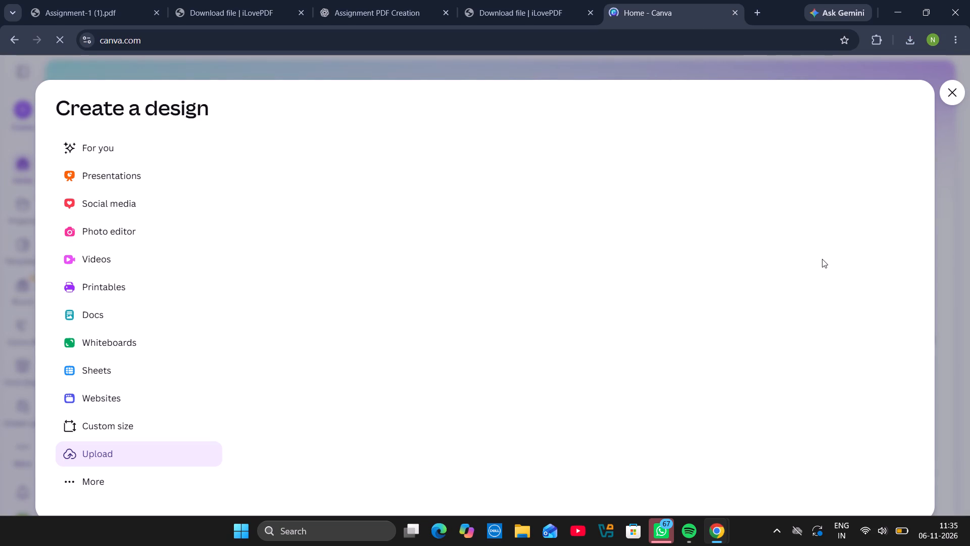
{"action": "left_click", "coordinate": [822, 259]}
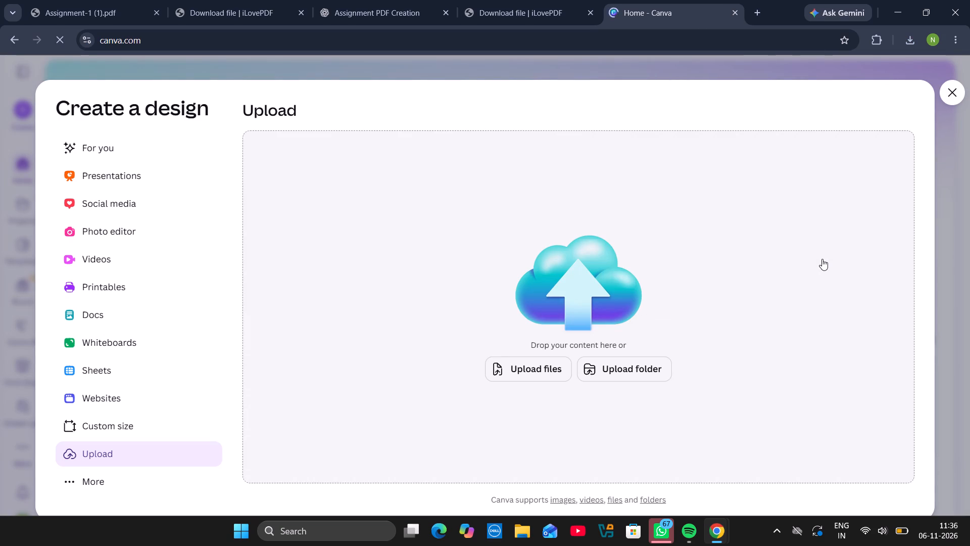
{"action": "scroll", "coordinate": [822, 259], "scroll_direction": "left", "scroll_amount": 2}
{"action": "left_click", "coordinate": [548, 378]}
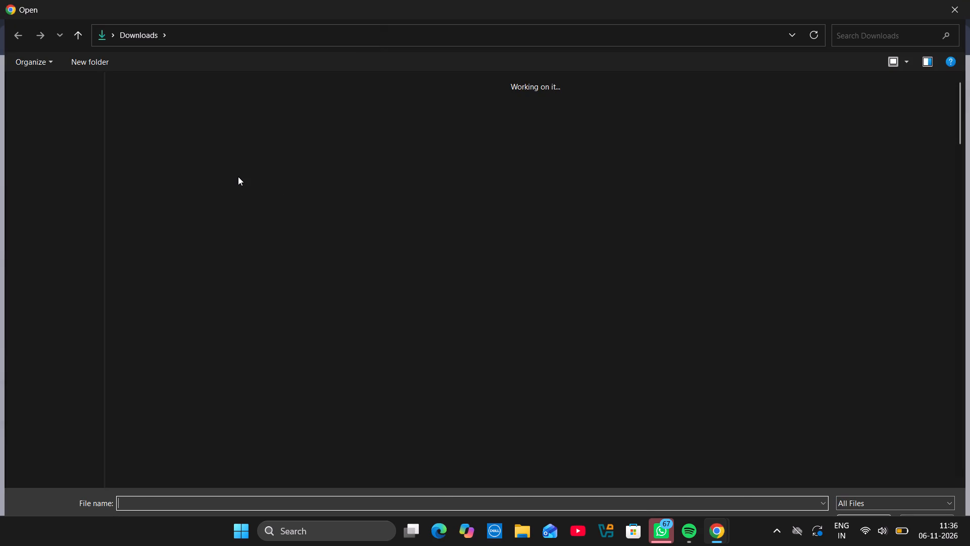
{"action": "double_click", "coordinate": [158, 155]}
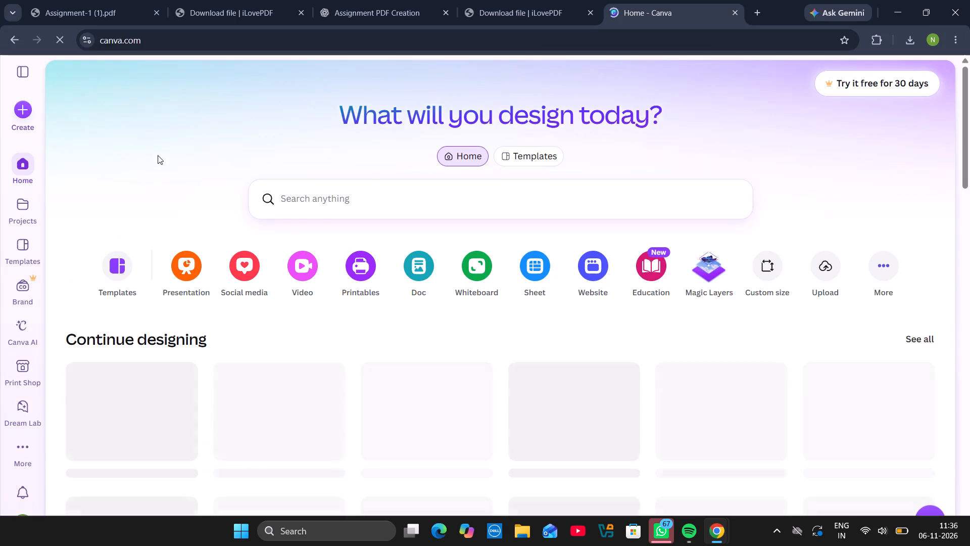
Open the uploaded ilovepdf_merged (5).pdf in the Canva editor and view its cover page.
{"action": "scroll", "coordinate": [176, 215], "scroll_direction": "down", "scroll_amount": 1}
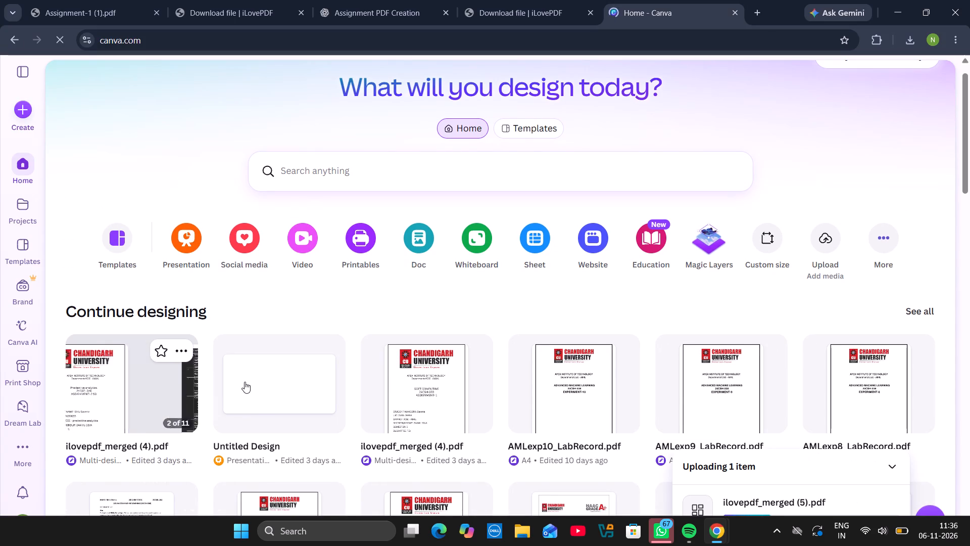
{"action": "scroll", "coordinate": [245, 382], "scroll_direction": "down", "scroll_amount": 1}
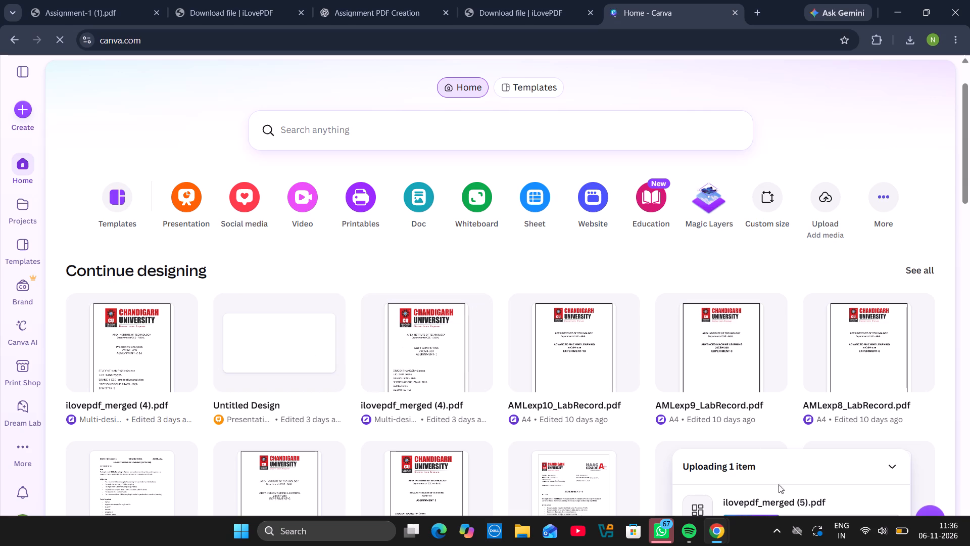
{"action": "double_click", "coordinate": [782, 493]}
{"action": "scroll", "coordinate": [255, 228], "scroll_direction": "down", "scroll_amount": 3}
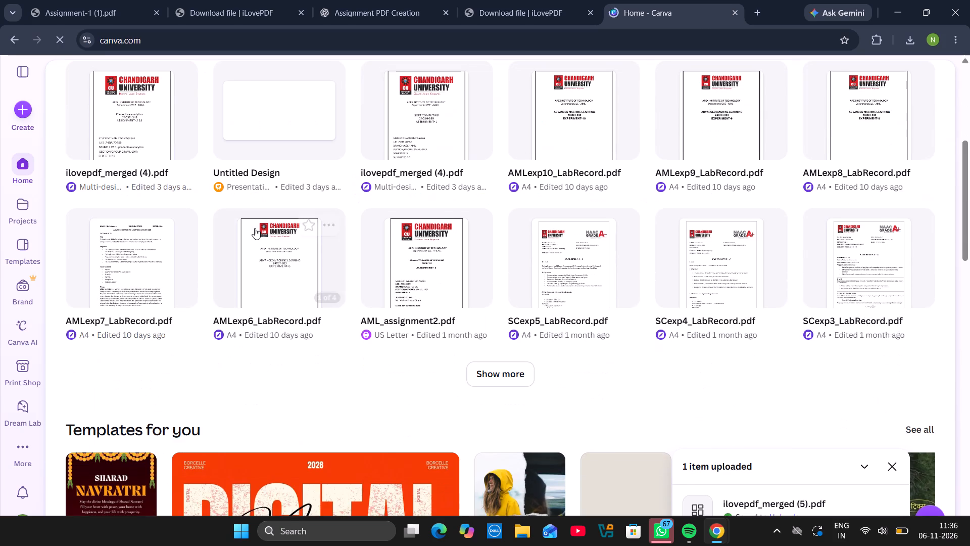
{"action": "scroll", "coordinate": [255, 228], "scroll_direction": "up", "scroll_amount": 6}
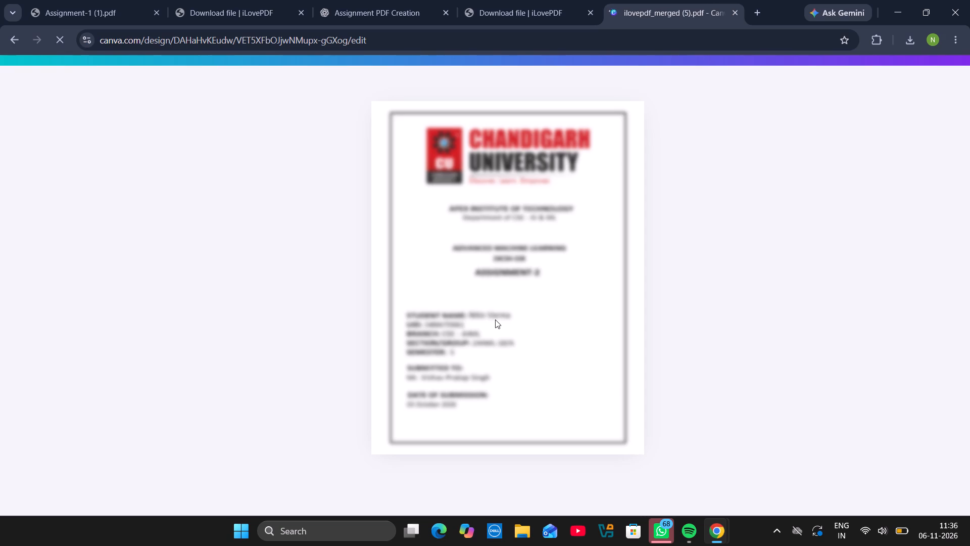
{"action": "scroll", "coordinate": [495, 320], "scroll_direction": "down", "scroll_amount": 2}
{"action": "scroll", "coordinate": [495, 320], "scroll_direction": "up", "scroll_amount": 5}
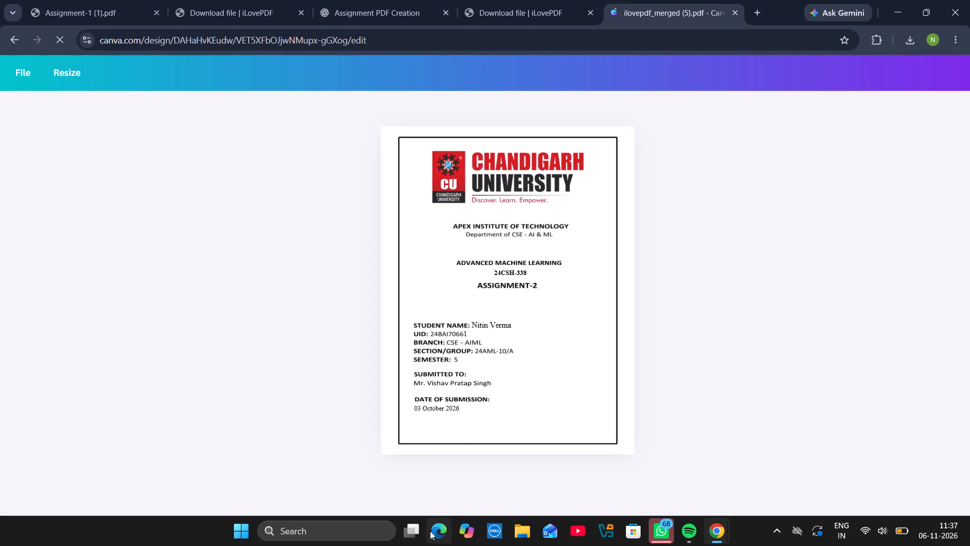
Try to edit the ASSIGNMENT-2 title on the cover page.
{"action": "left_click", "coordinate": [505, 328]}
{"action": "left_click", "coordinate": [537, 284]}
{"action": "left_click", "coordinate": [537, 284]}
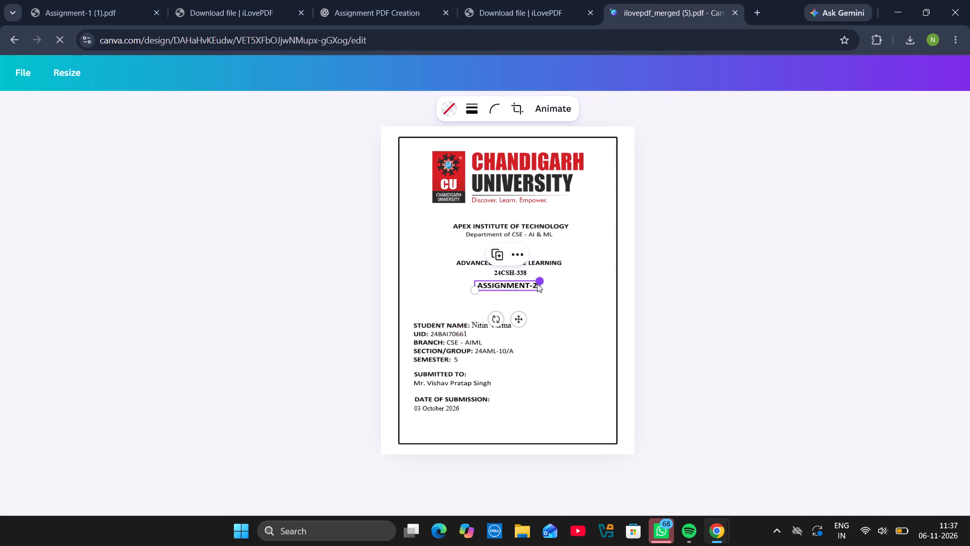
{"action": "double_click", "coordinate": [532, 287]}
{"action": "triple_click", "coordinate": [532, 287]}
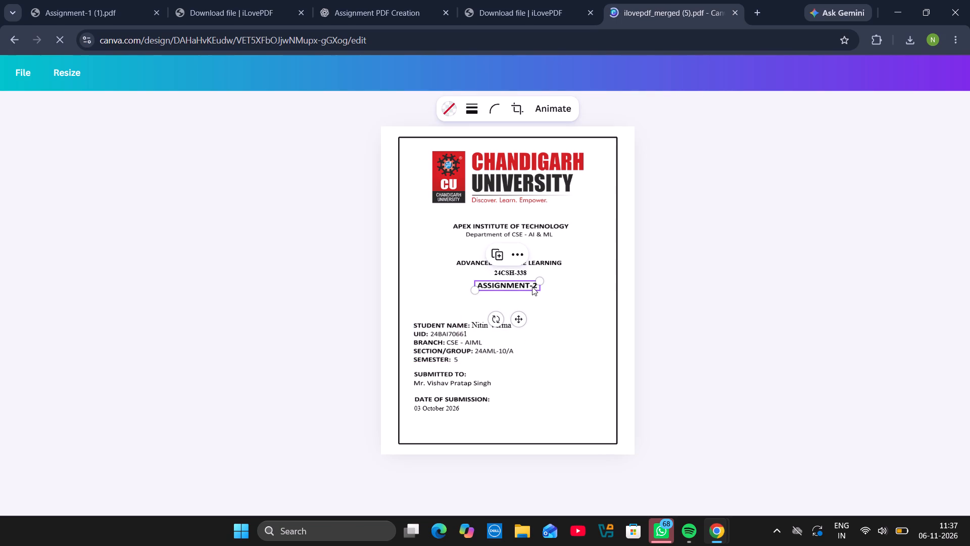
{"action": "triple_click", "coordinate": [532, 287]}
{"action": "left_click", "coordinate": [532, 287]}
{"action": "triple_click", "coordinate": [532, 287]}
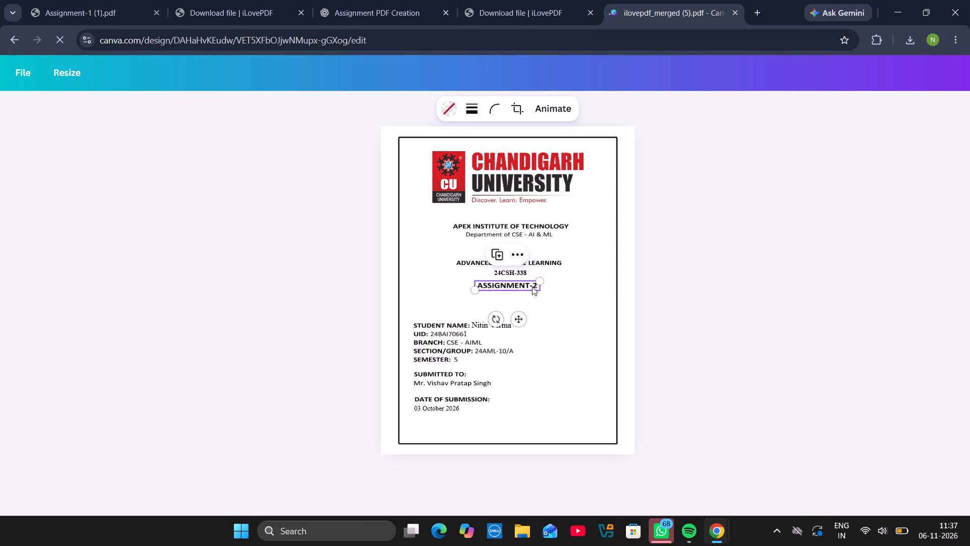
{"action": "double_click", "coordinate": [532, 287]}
Go back to the Canva home page and reopen ilovepdf_merged (5).pdf from the recent designs.
{"action": "left_click", "coordinate": [10, 43]}
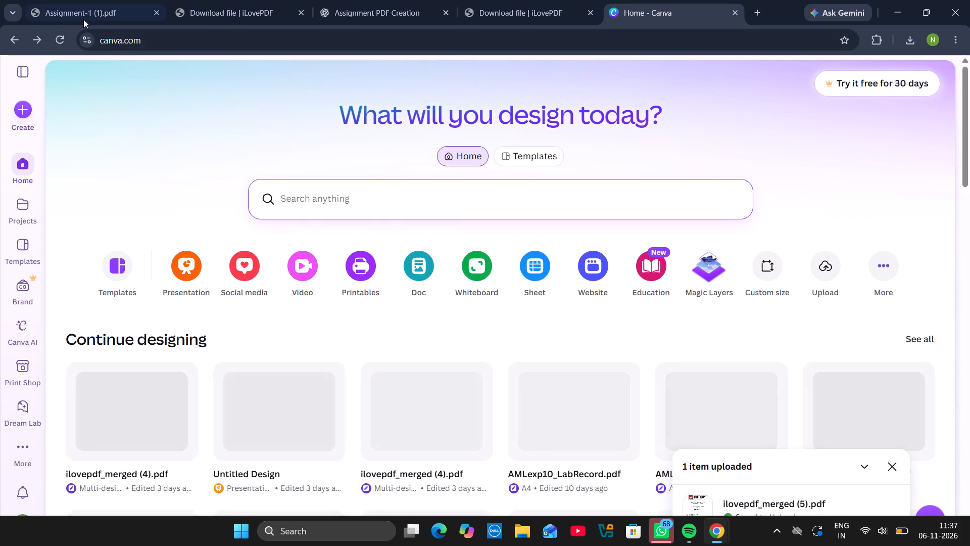
{"action": "left_click", "coordinate": [63, 36]}
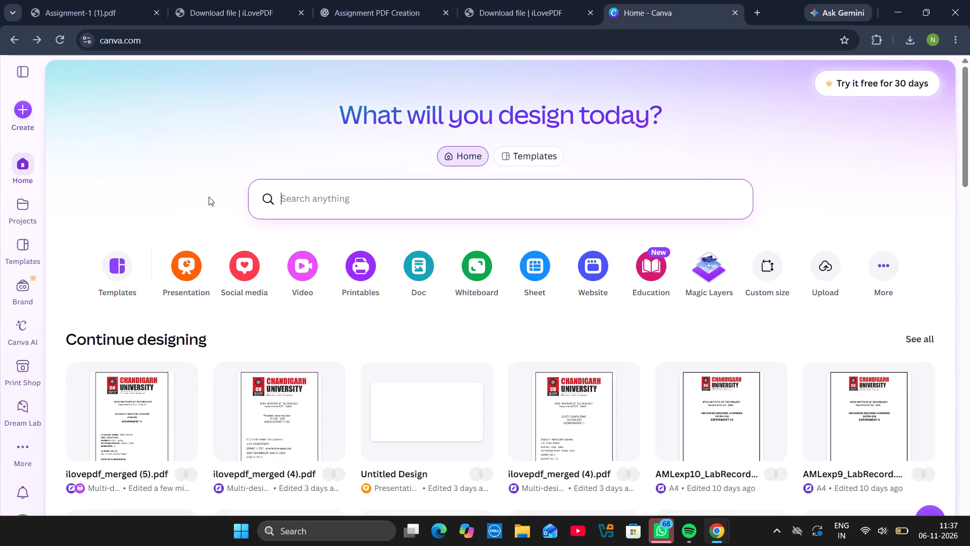
{"action": "double_click", "coordinate": [117, 423]}
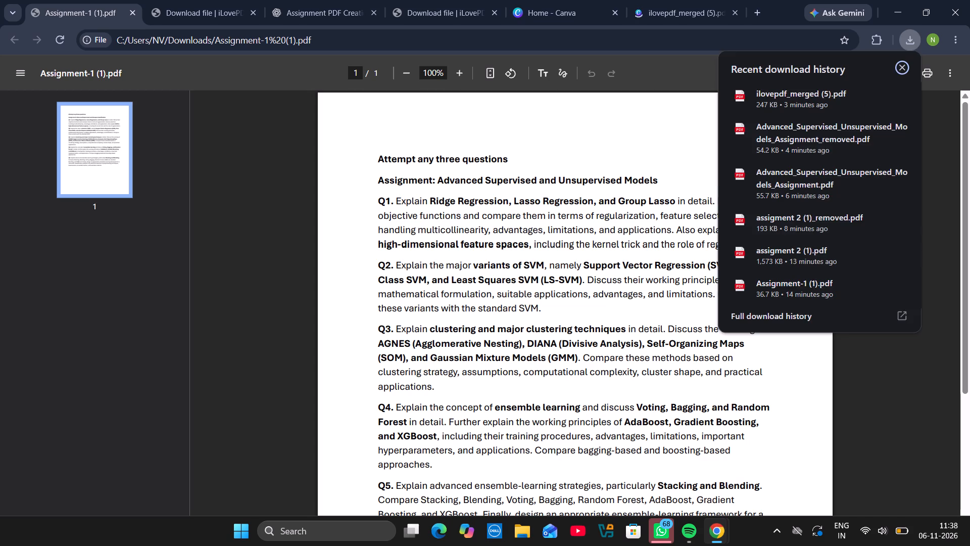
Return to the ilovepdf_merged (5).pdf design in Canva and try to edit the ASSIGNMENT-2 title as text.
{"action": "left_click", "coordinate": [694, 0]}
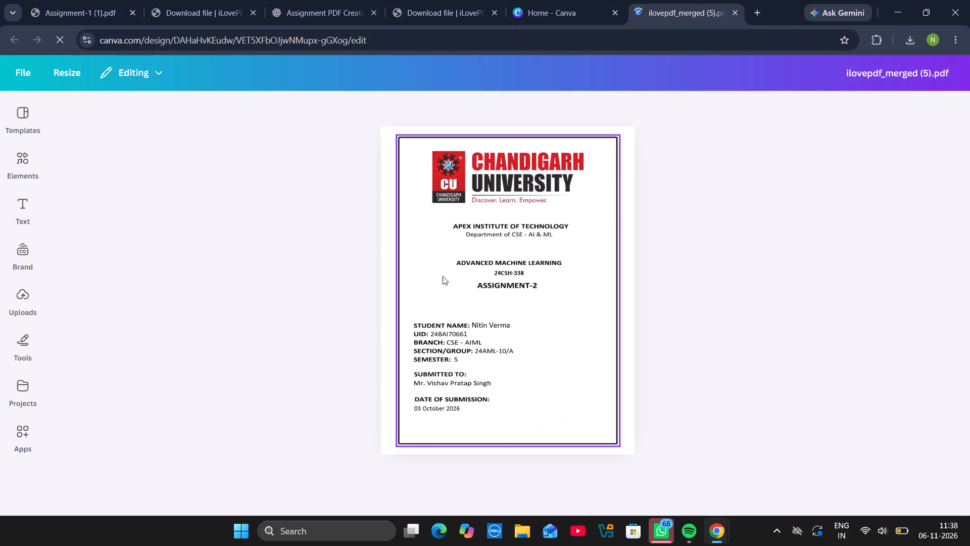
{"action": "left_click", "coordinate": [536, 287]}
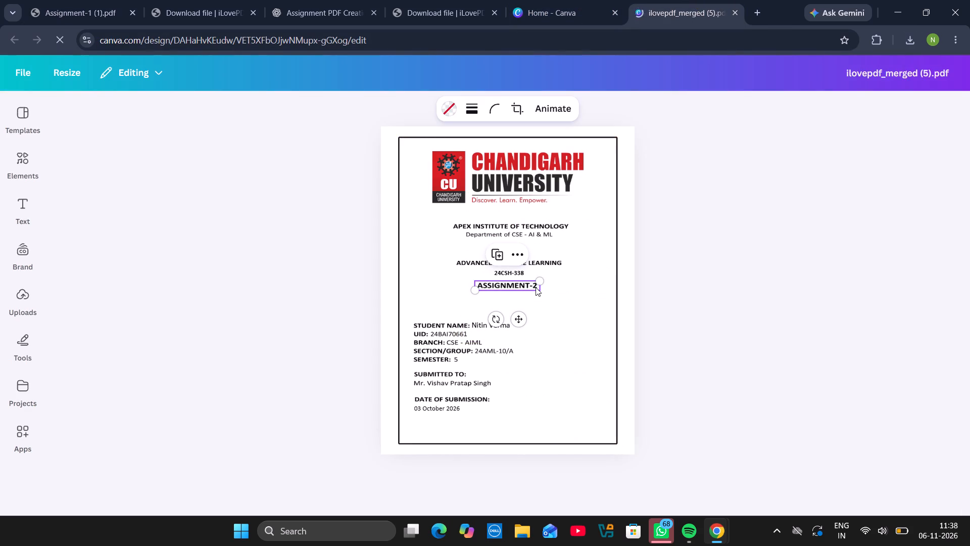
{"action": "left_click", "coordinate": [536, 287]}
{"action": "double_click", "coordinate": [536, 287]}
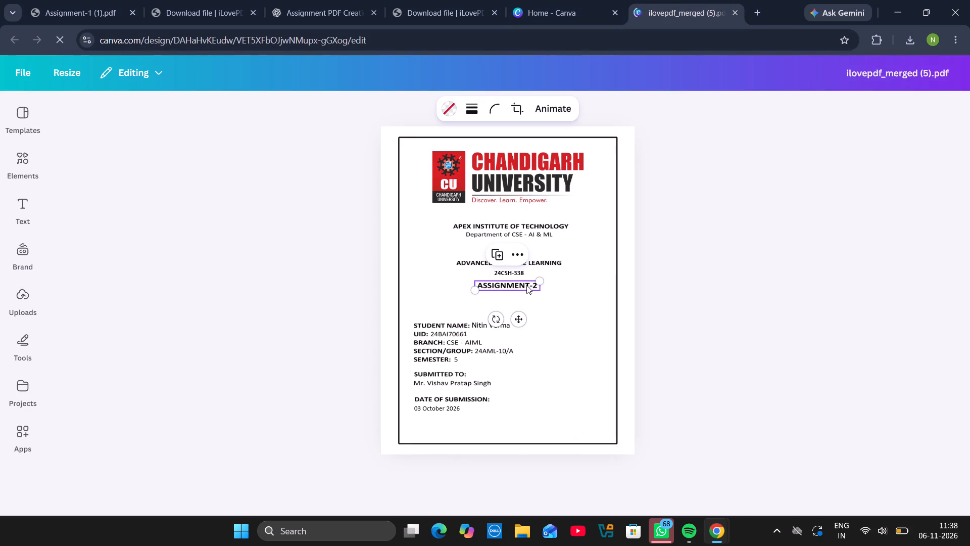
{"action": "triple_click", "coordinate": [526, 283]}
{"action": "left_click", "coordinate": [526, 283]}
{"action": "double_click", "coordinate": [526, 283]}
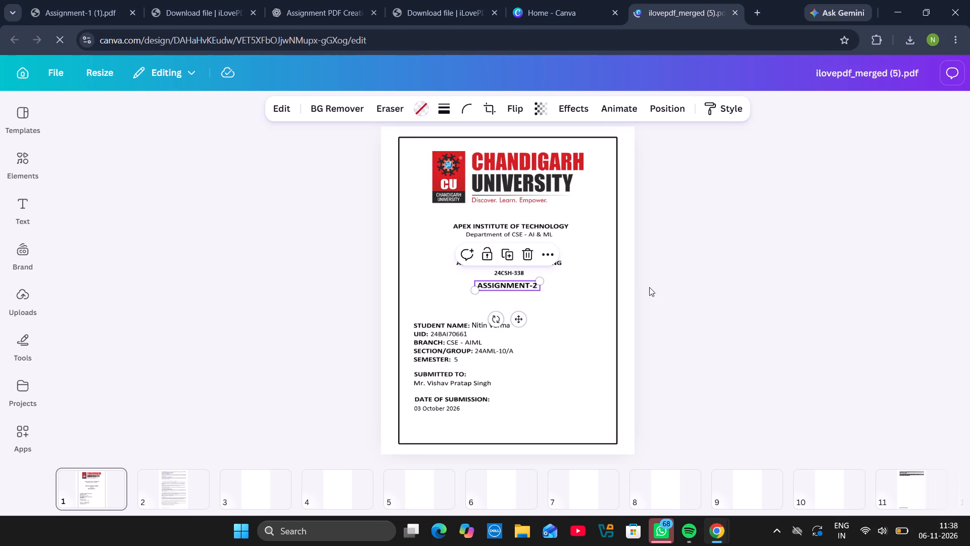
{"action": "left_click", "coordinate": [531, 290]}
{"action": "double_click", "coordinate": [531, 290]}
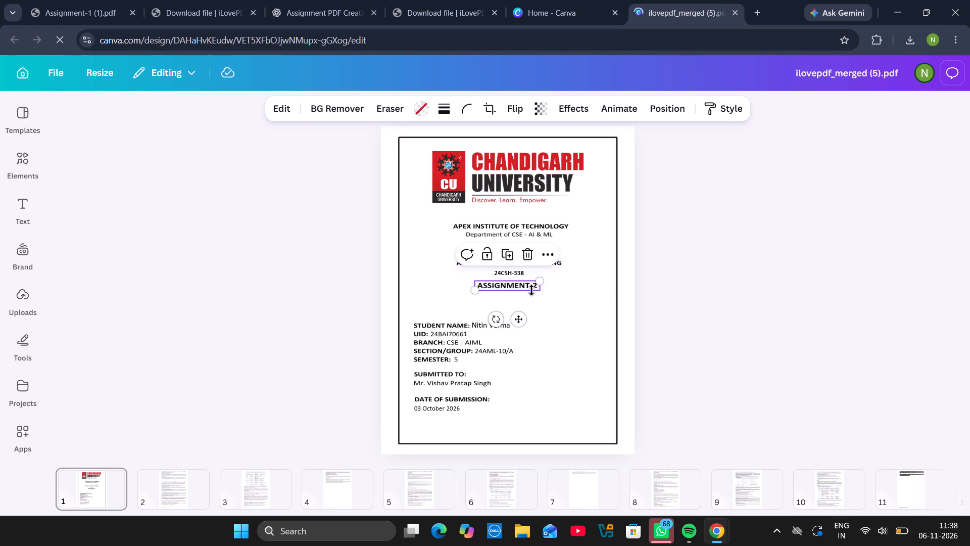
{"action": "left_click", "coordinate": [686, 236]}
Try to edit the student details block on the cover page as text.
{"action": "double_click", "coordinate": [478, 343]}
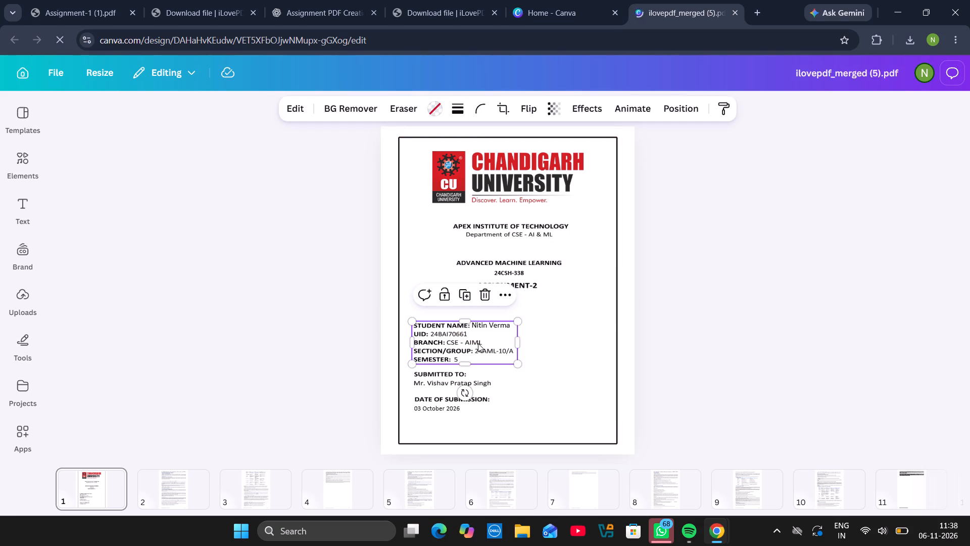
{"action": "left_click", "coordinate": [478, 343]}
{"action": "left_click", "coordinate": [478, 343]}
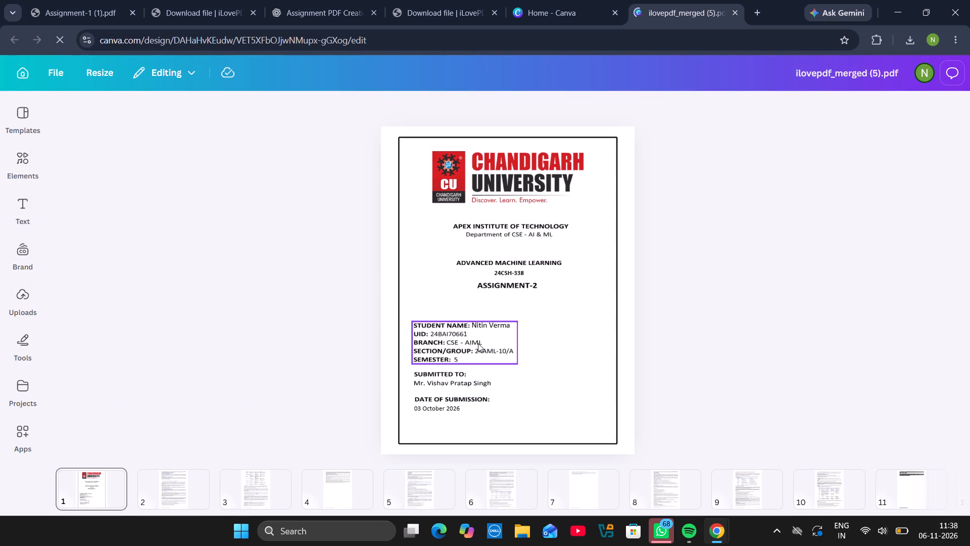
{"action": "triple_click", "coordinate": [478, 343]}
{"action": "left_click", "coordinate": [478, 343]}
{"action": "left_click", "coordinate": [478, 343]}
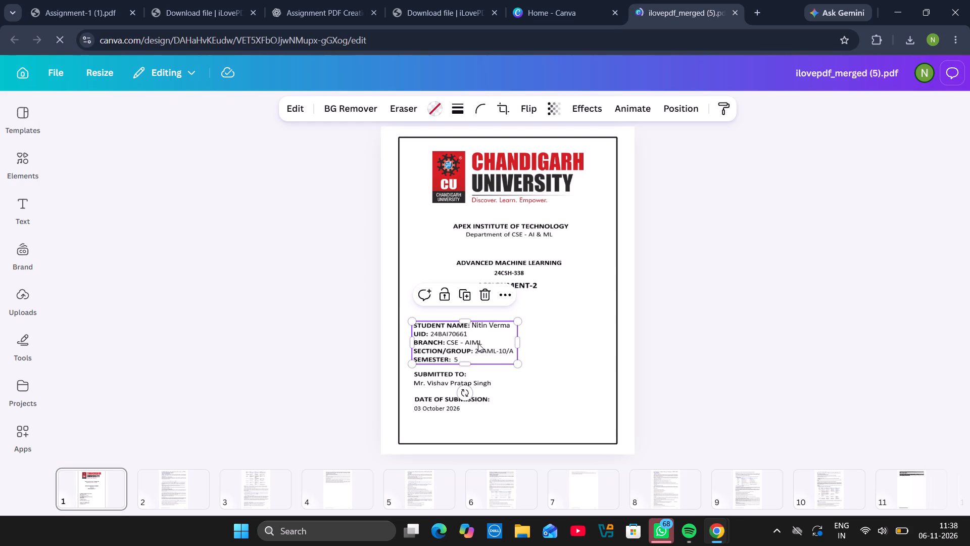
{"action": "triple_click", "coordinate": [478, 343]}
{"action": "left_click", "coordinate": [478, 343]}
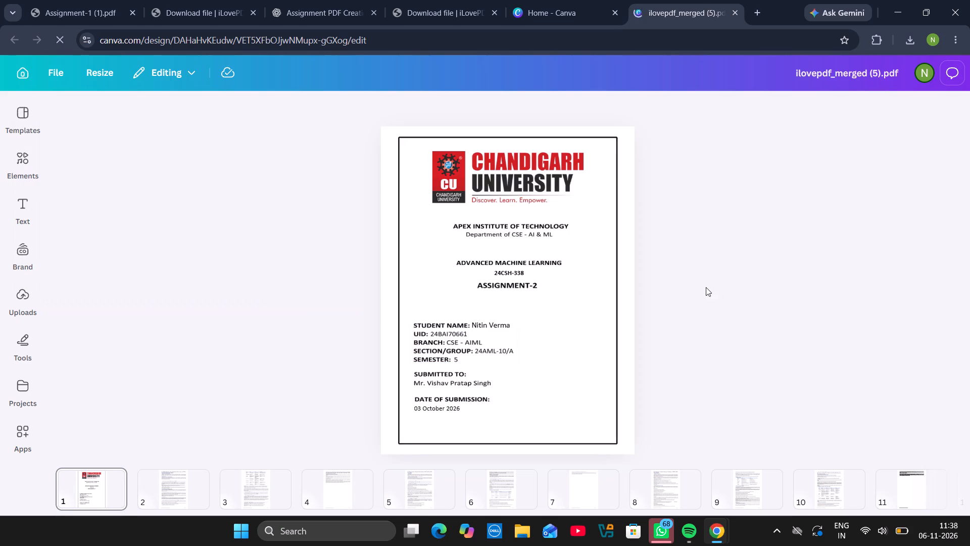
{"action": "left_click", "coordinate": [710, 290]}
Cover the 2 in the ASSIGNMENT-2 title on the cover page using a thick white drawing pen.
{"action": "left_click", "coordinate": [534, 287]}
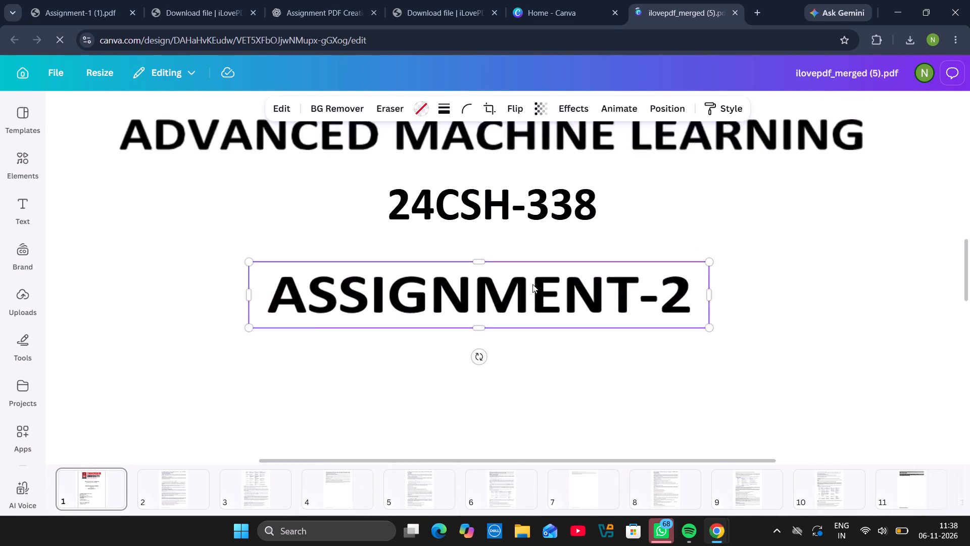
{"action": "scroll", "coordinate": [532, 284], "scroll_direction": "left", "scroll_amount": 3}
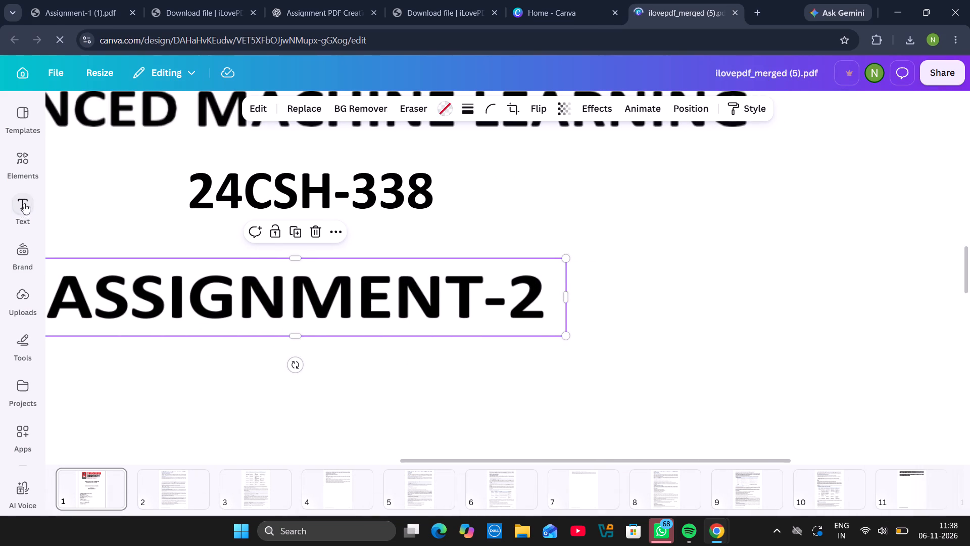
{"action": "left_click", "coordinate": [22, 348]}
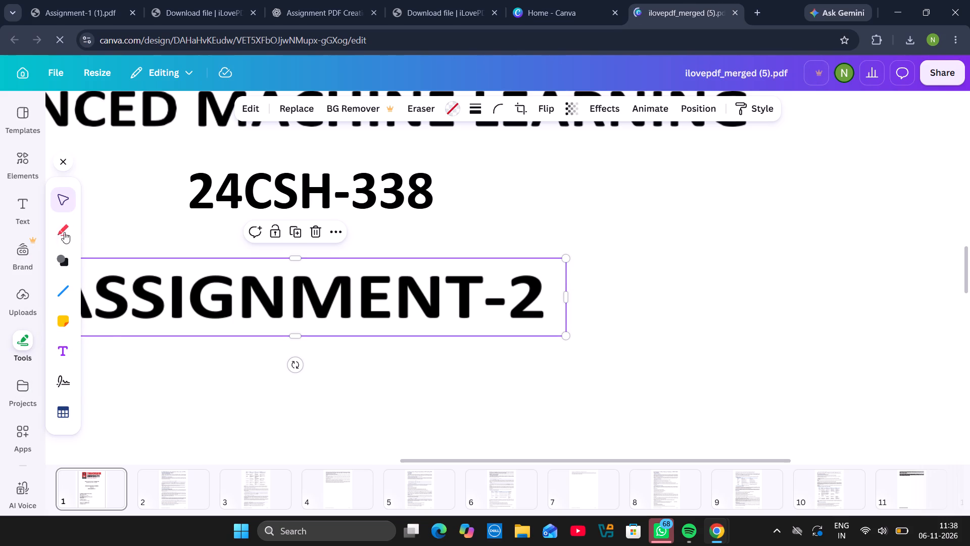
{"action": "left_click", "coordinate": [62, 236]}
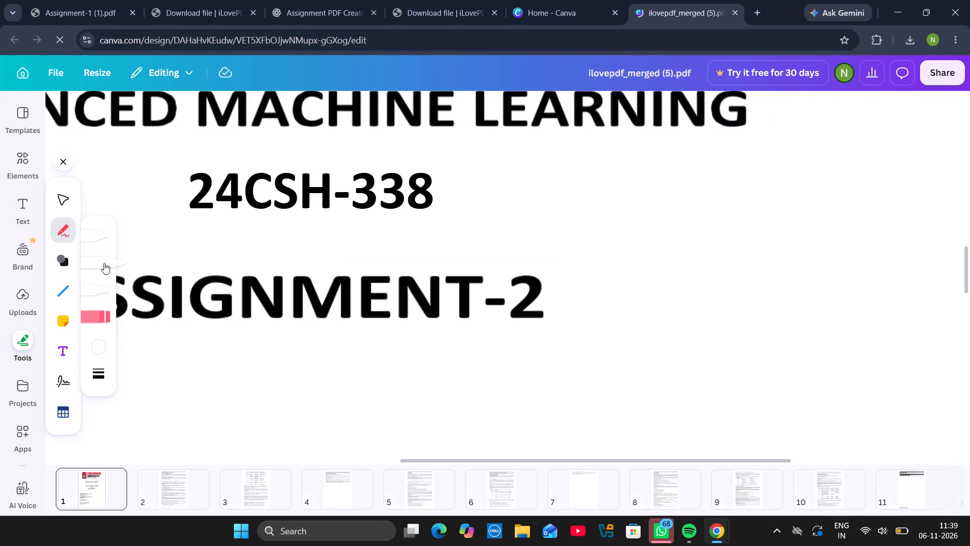
{"action": "left_click", "coordinate": [104, 262]}
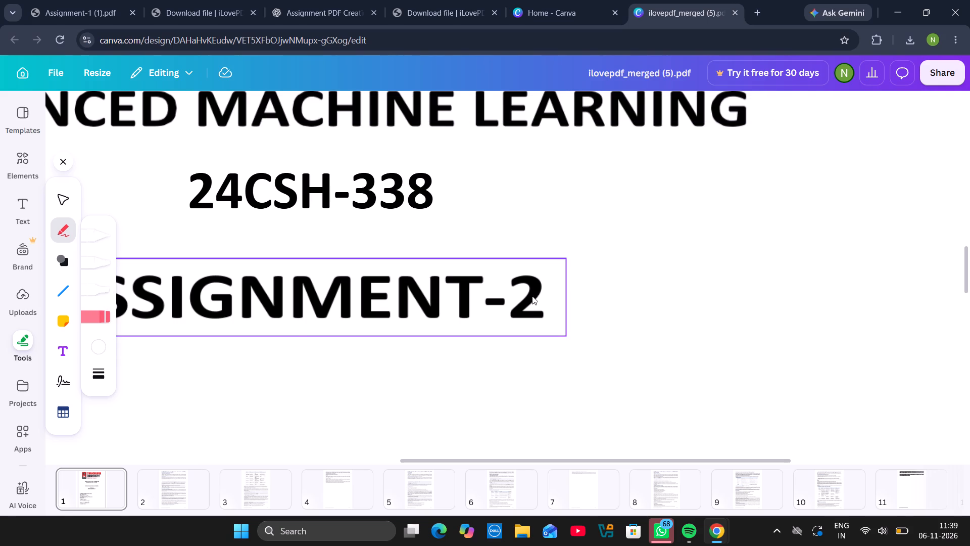
{"action": "left_click_drag", "start_coordinate": [532, 278], "coordinate": [526, 278]}
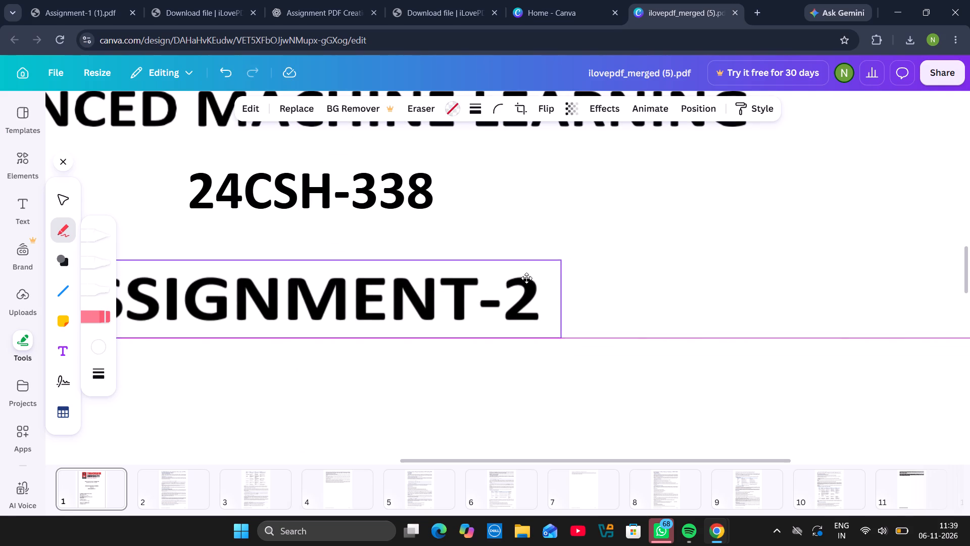
{"action": "left_click_drag", "start_coordinate": [526, 278], "coordinate": [526, 278]}
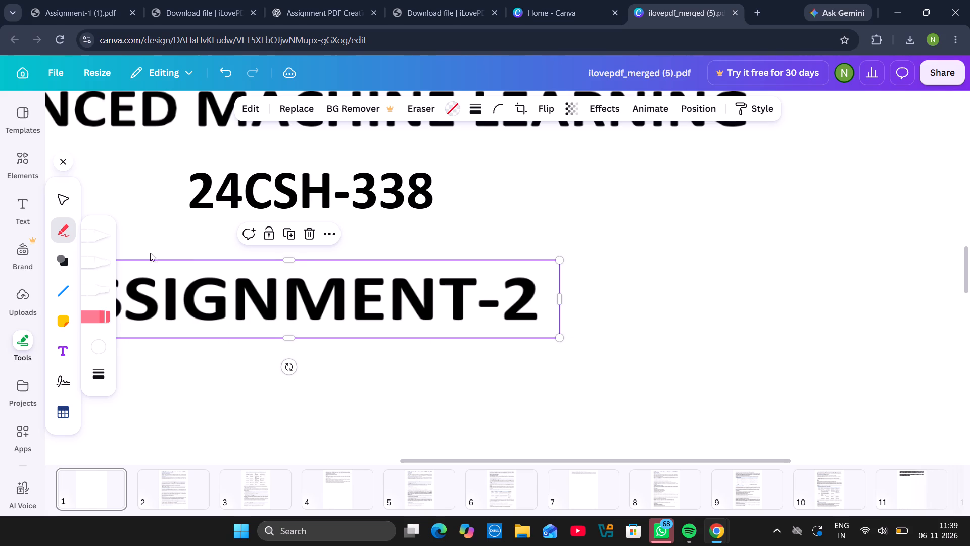
{"action": "left_click", "coordinate": [96, 264]}
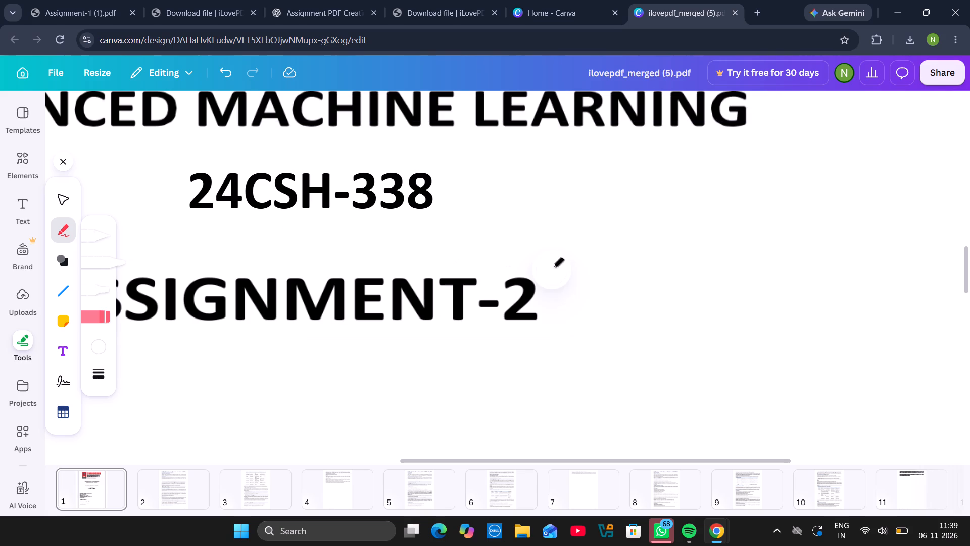
{"action": "left_click_drag", "start_coordinate": [529, 279], "coordinate": [517, 279]}
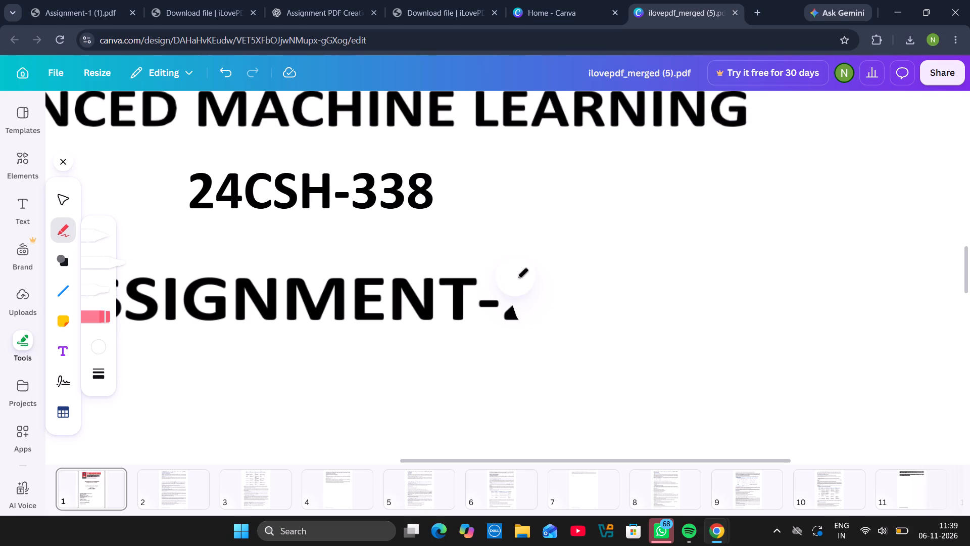
{"action": "left_click_drag", "start_coordinate": [517, 279], "coordinate": [533, 305]}
{"action": "left_click_drag", "start_coordinate": [533, 305], "coordinate": [562, 255]}
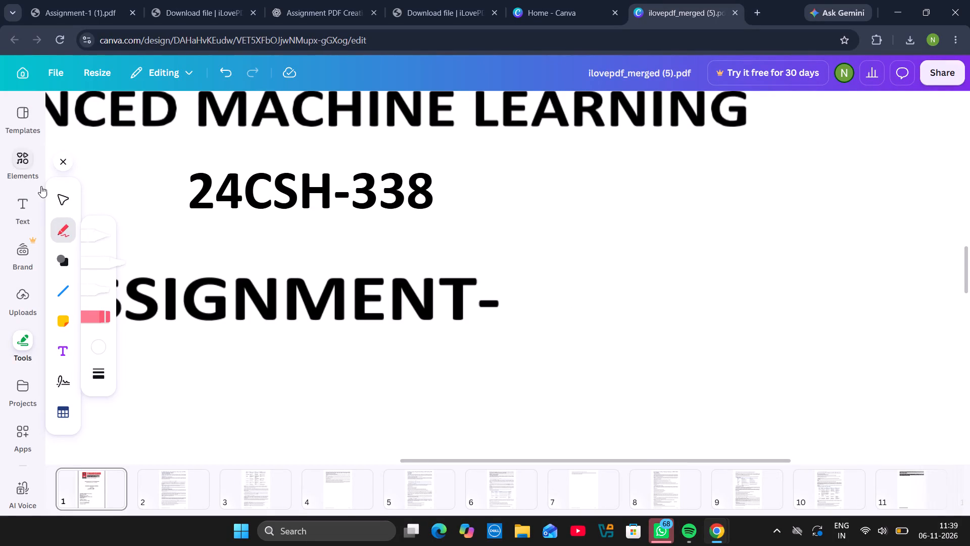
Add a text box containing 1 and place it just after the hyphen of the ASSIGNMENT- title.
{"action": "left_click", "coordinate": [28, 217]}
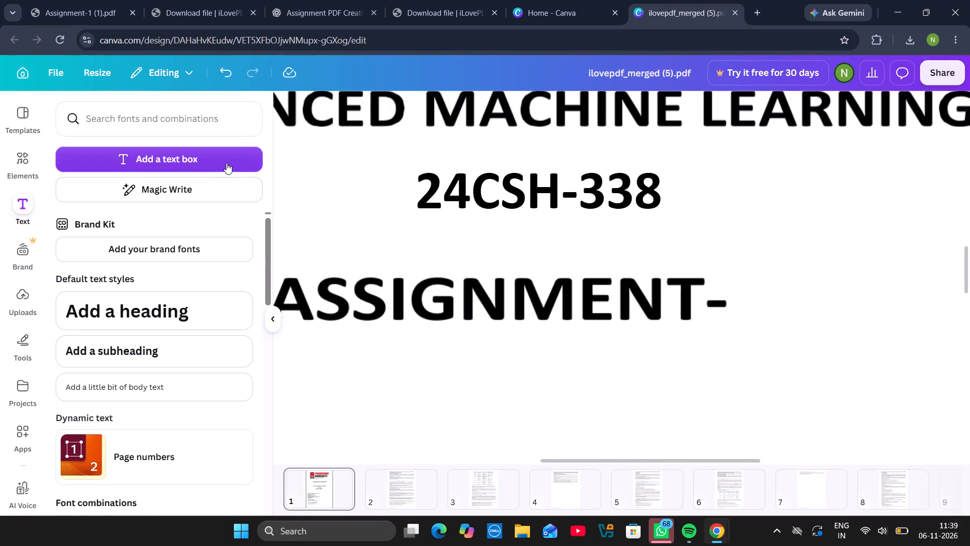
{"action": "left_click", "coordinate": [226, 159]}
{"action": "key", "text": "BackSpace"}
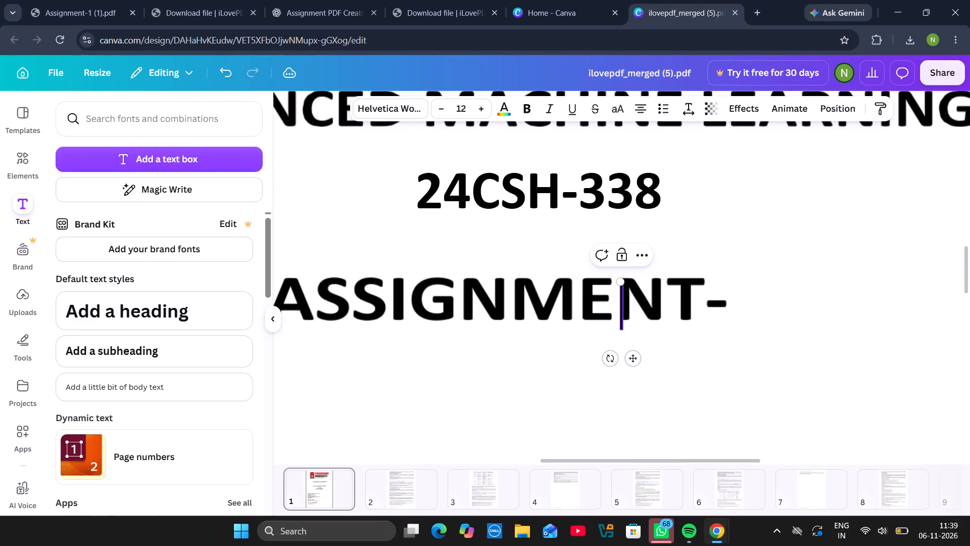
{"action": "key", "text": "1"}
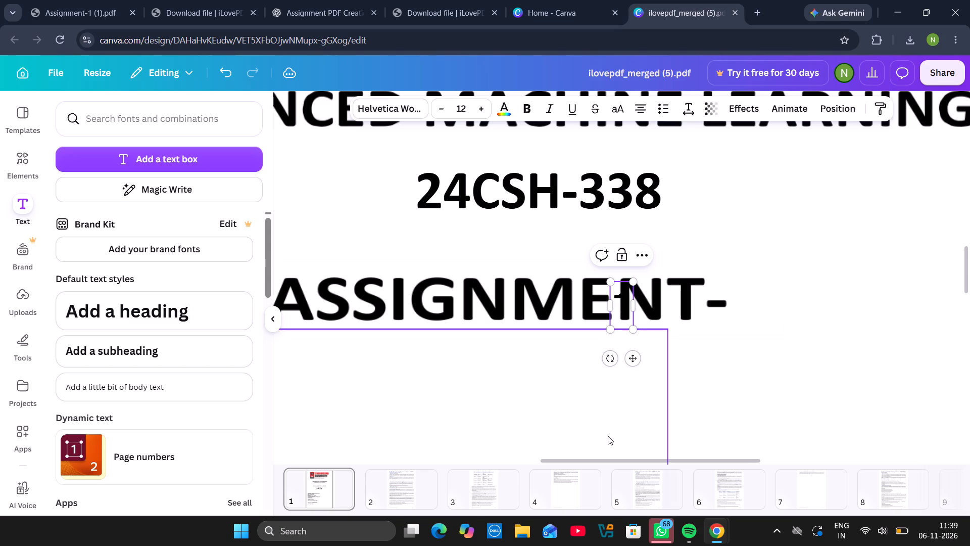
{"action": "left_click_drag", "start_coordinate": [636, 362], "coordinate": [757, 347]}
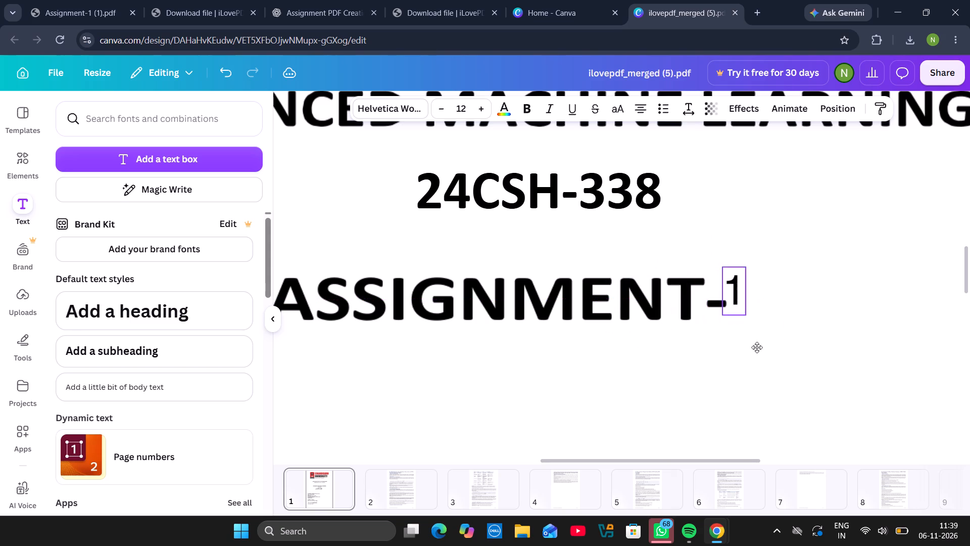
{"action": "left_click_drag", "start_coordinate": [757, 347], "coordinate": [766, 357]}
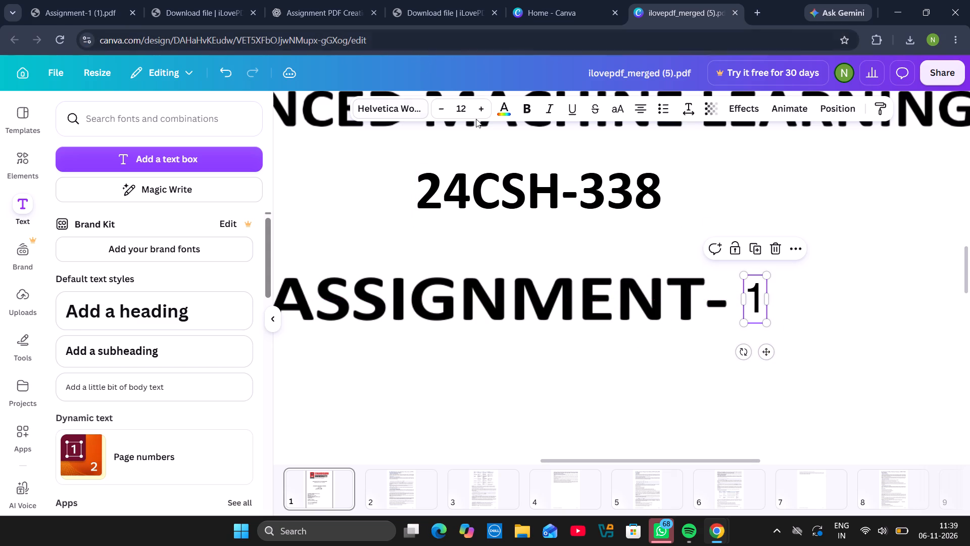
Make the added 1 bold at font size 15 and realign it vertically with the ASSIGNMENT- title.
{"action": "left_click", "coordinate": [527, 106]}
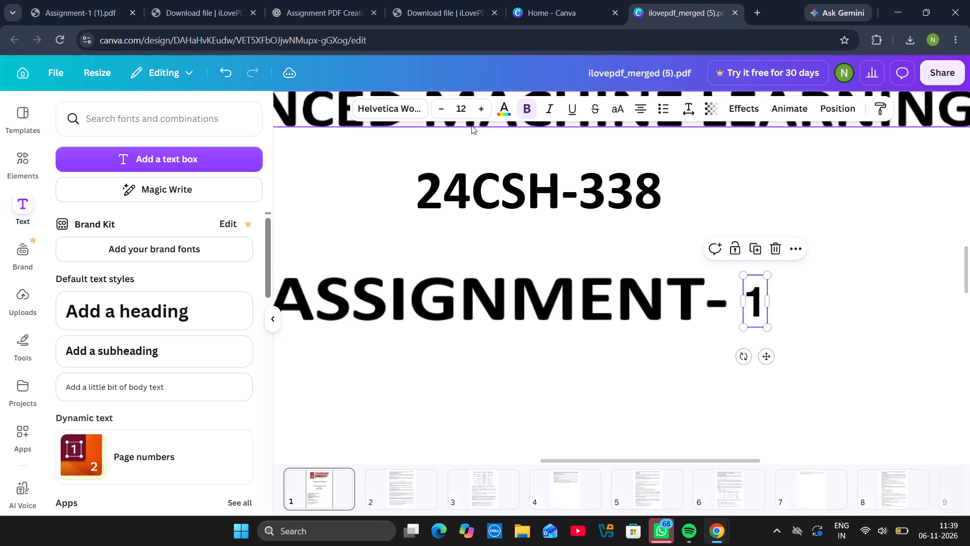
{"action": "left_click", "coordinate": [480, 108]}
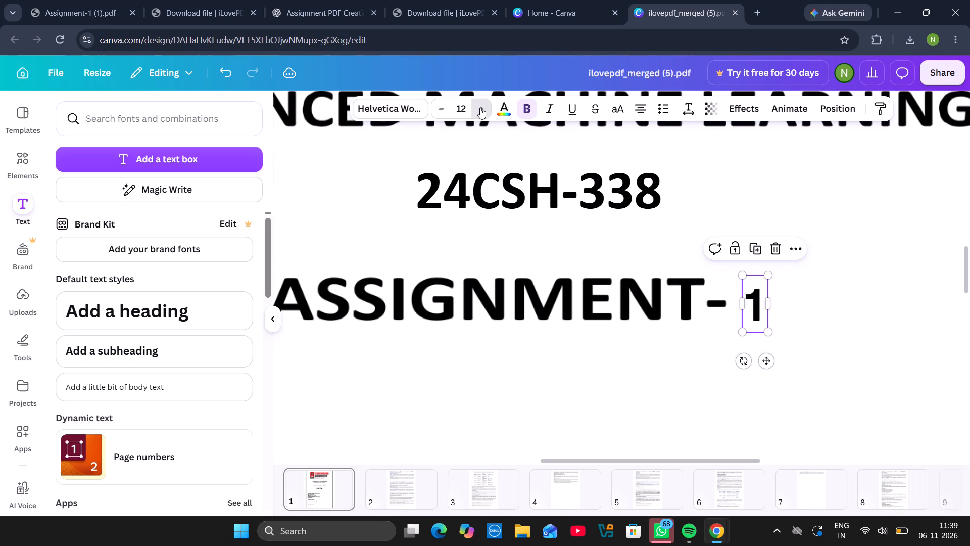
{"action": "left_click", "coordinate": [480, 108]}
{"action": "left_click", "coordinate": [480, 108]}
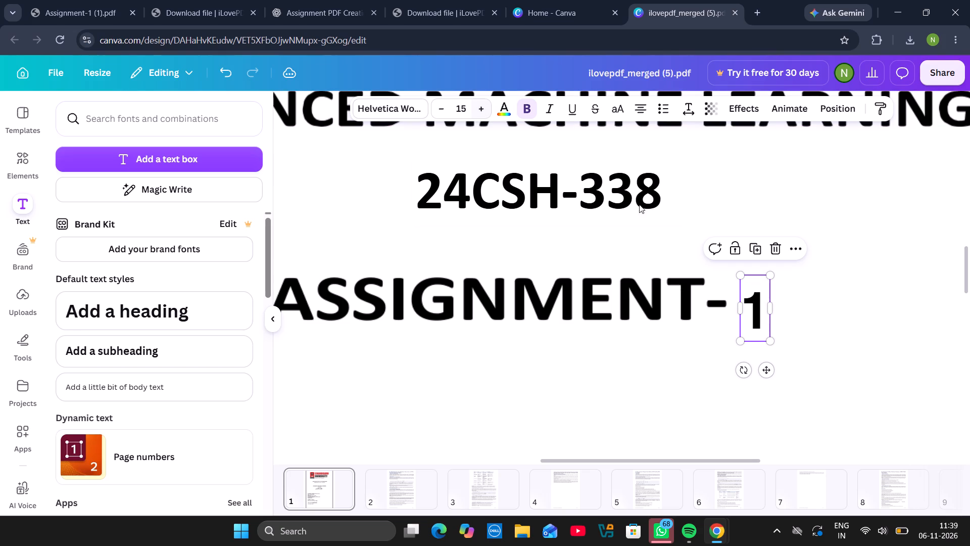
{"action": "left_click_drag", "start_coordinate": [769, 375], "coordinate": [769, 370]}
{"action": "left_click_drag", "start_coordinate": [769, 370], "coordinate": [769, 366]}
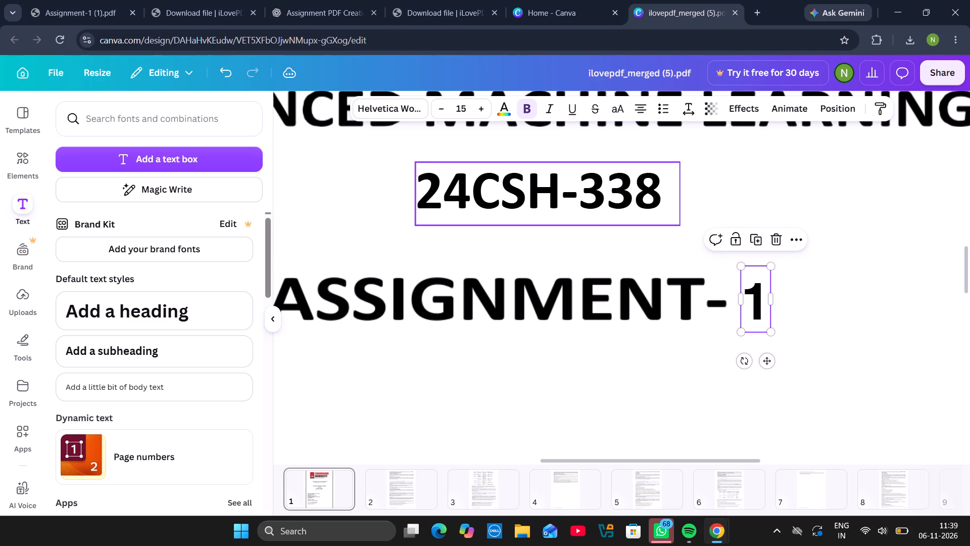
Increase the added 1 to font size 17 and realign it vertically with the ASSIGNMENT- title.
{"action": "left_click", "coordinate": [488, 107]}
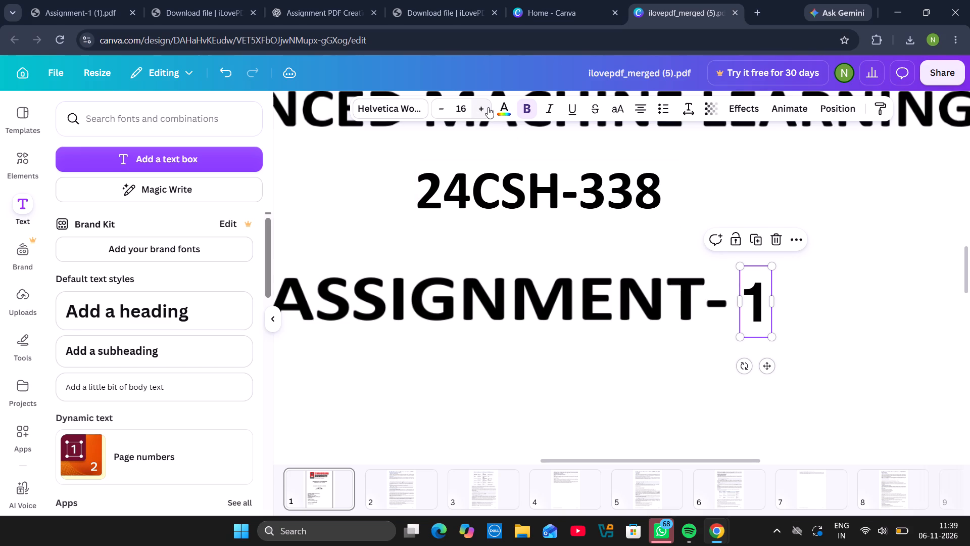
{"action": "left_click", "coordinate": [488, 107]}
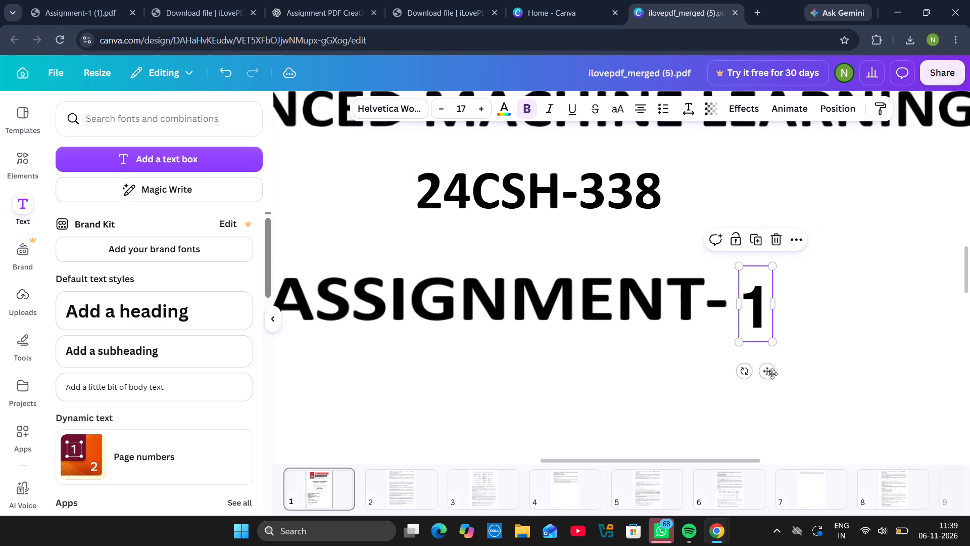
{"action": "left_click_drag", "start_coordinate": [765, 371], "coordinate": [765, 365]}
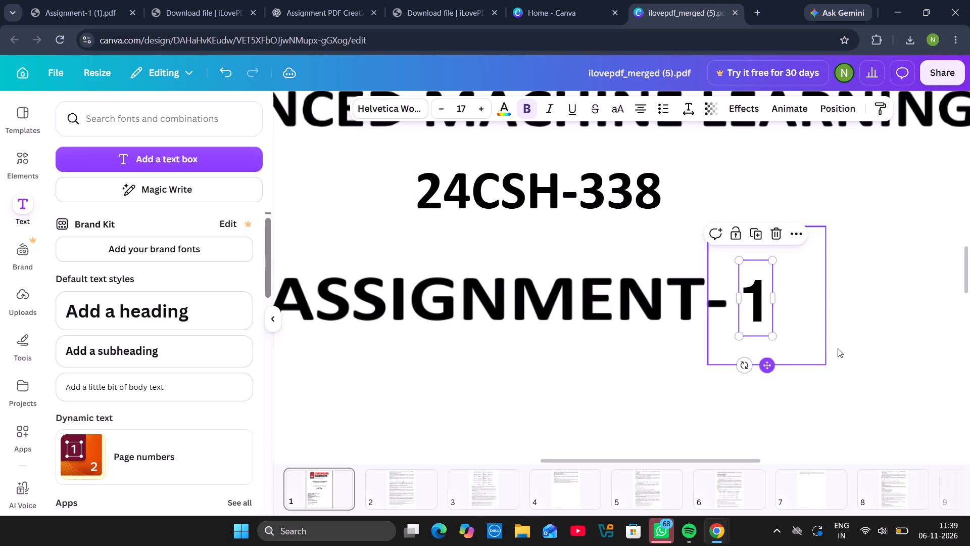
{"action": "left_click", "coordinate": [901, 335]}
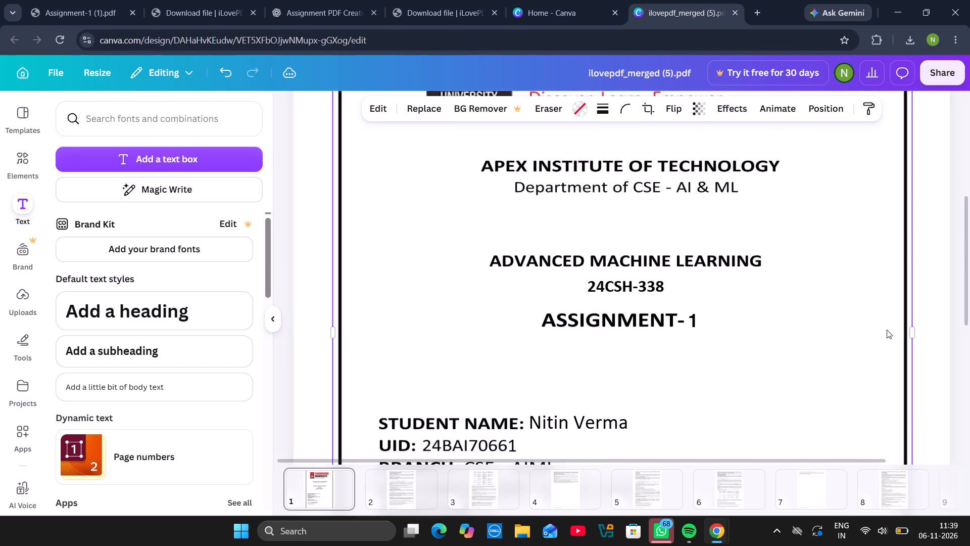
{"action": "scroll", "coordinate": [887, 330], "scroll_direction": "left", "scroll_amount": 1}
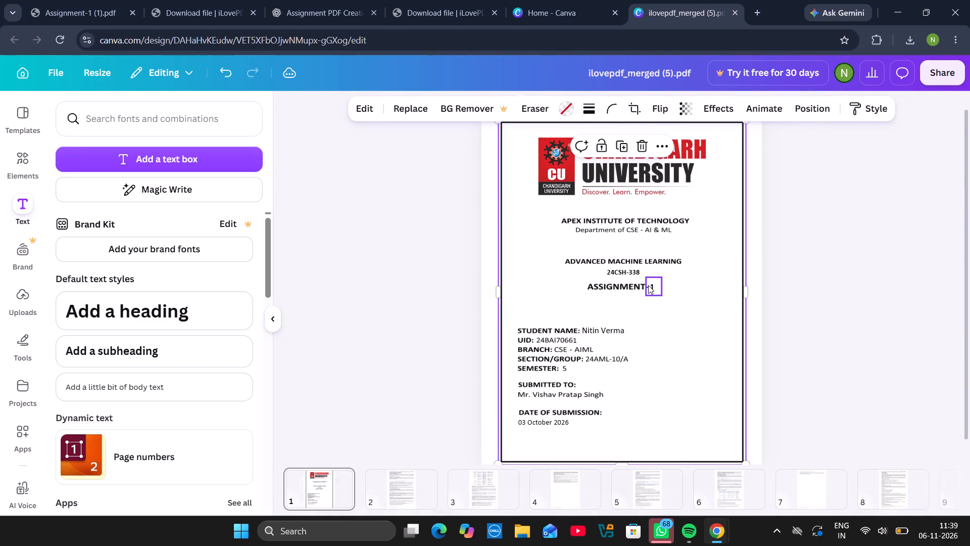
Move the ASSIGNMENT- title slightly closer to the added 1.
{"action": "left_click", "coordinate": [624, 288]}
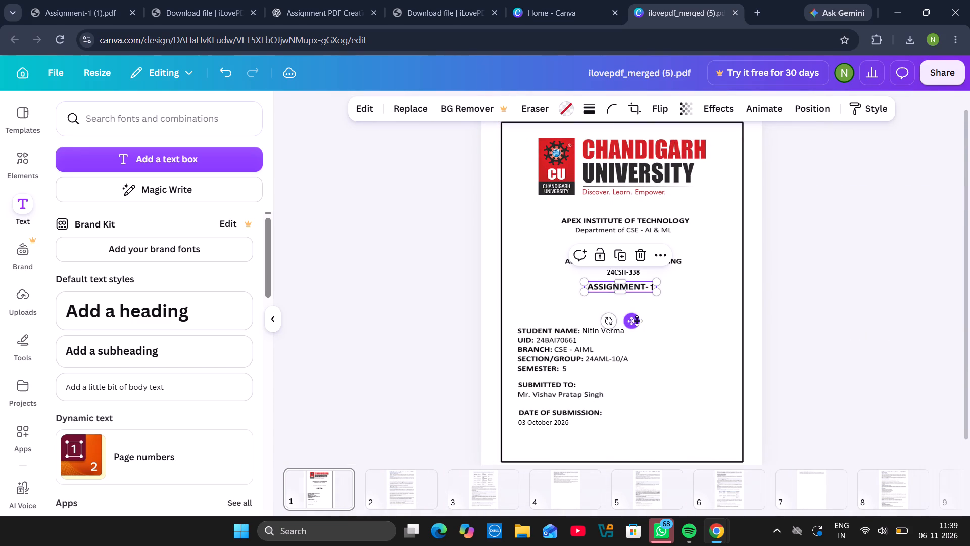
{"action": "left_click", "coordinate": [637, 321]}
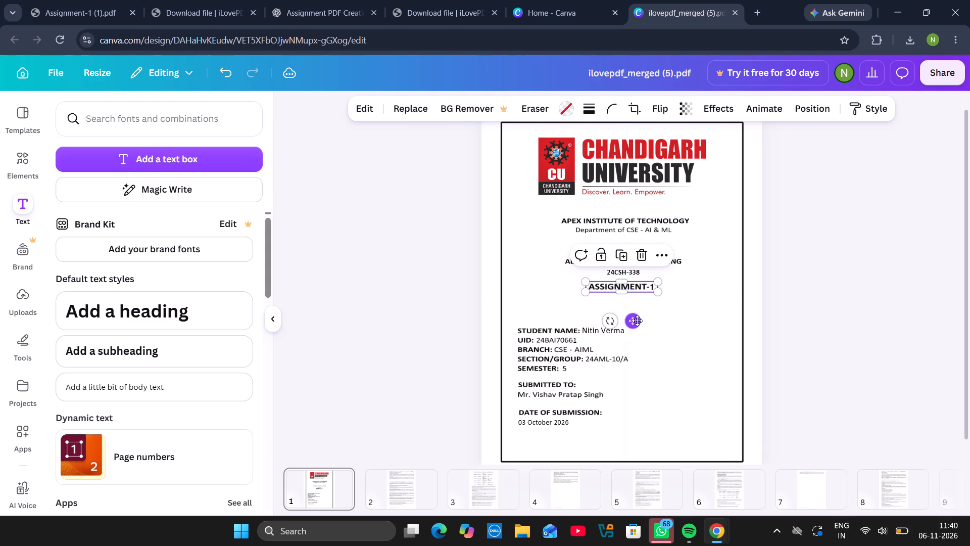
{"action": "left_click", "coordinate": [882, 271]}
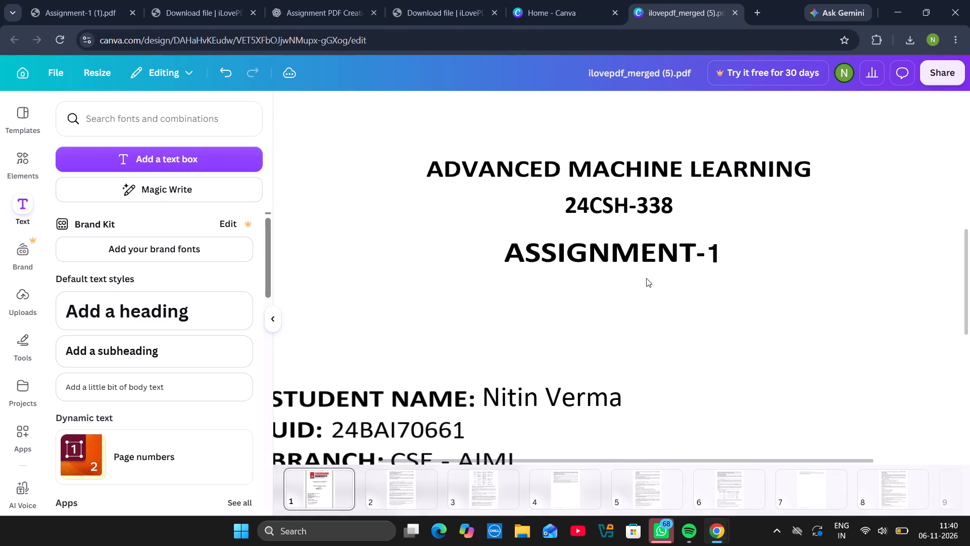
Set the added 1 to font size 19 and reposition it level with the ASSIGNMENT- title, slightly farther from the hyphen.
{"action": "left_click", "coordinate": [720, 268]}
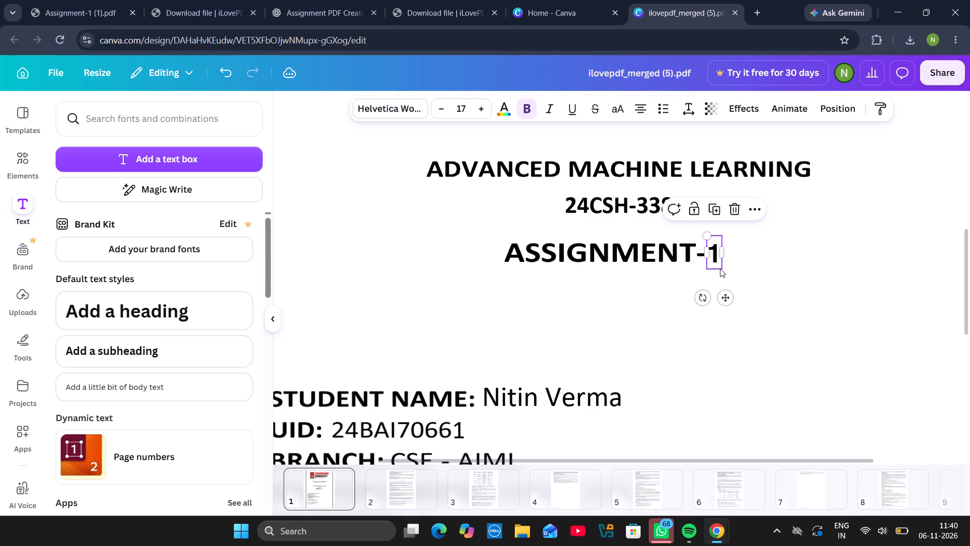
{"action": "left_click", "coordinate": [482, 109]}
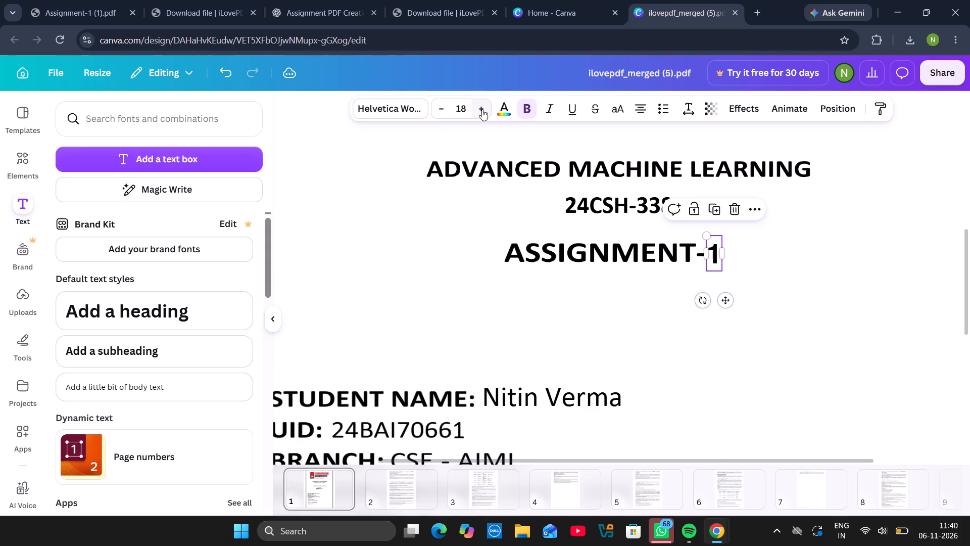
{"action": "left_click", "coordinate": [482, 109]}
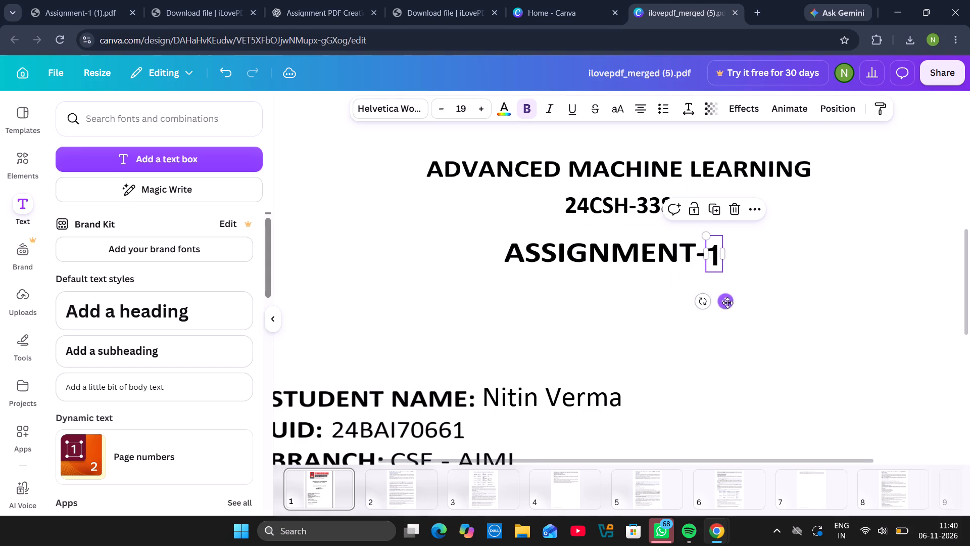
{"action": "left_click", "coordinate": [726, 303]}
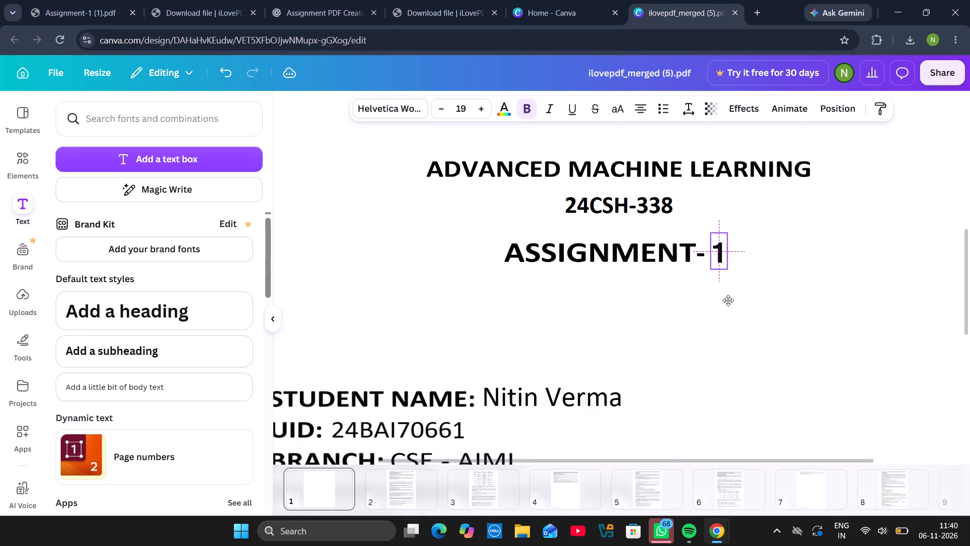
{"action": "left_click", "coordinate": [819, 269]}
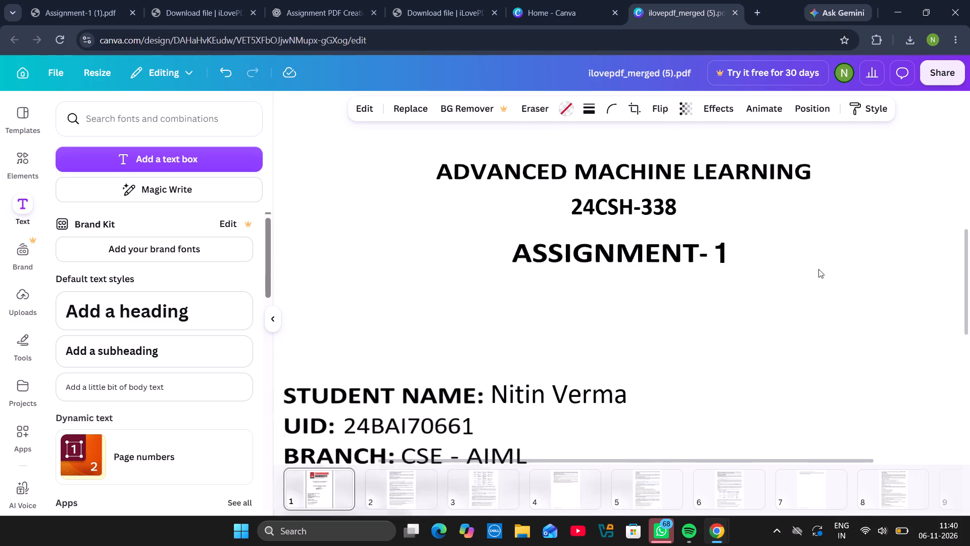
{"action": "left_click", "coordinate": [871, 336]}
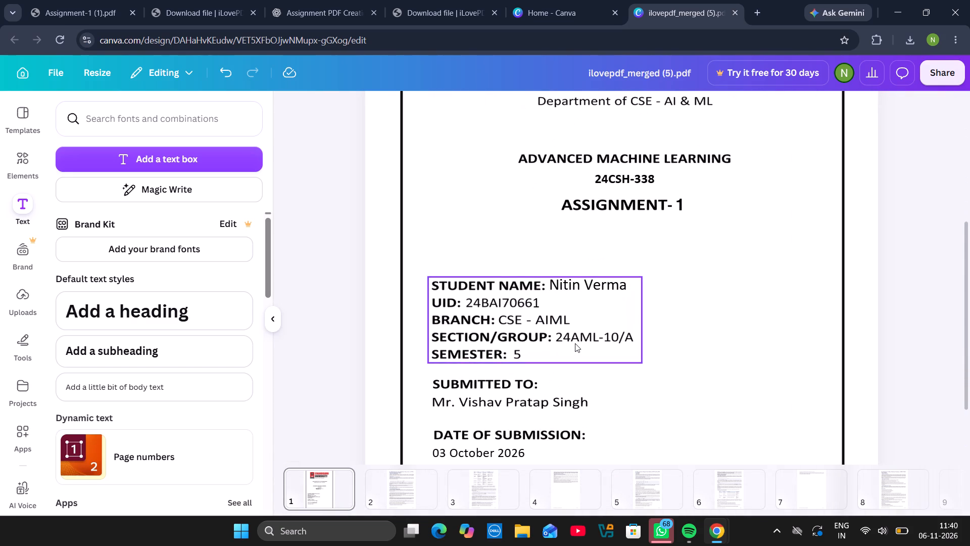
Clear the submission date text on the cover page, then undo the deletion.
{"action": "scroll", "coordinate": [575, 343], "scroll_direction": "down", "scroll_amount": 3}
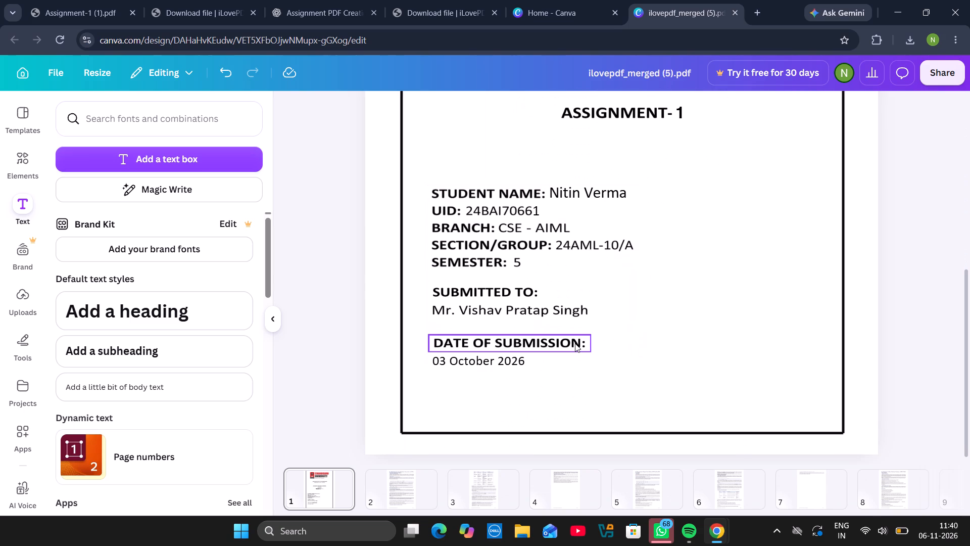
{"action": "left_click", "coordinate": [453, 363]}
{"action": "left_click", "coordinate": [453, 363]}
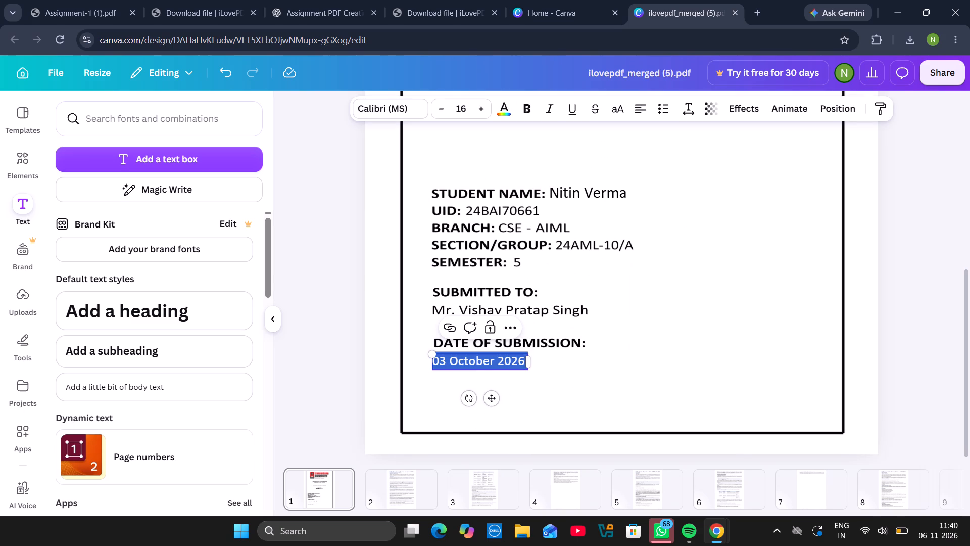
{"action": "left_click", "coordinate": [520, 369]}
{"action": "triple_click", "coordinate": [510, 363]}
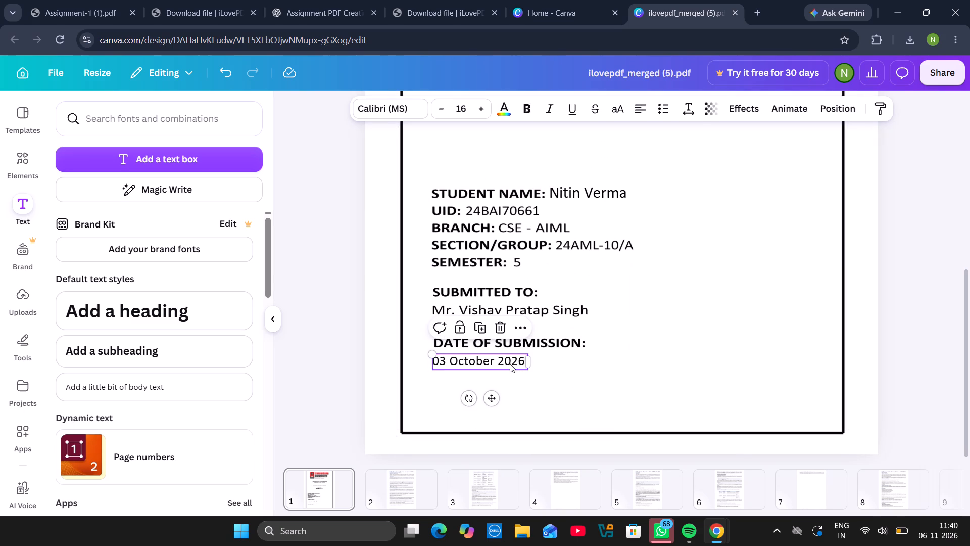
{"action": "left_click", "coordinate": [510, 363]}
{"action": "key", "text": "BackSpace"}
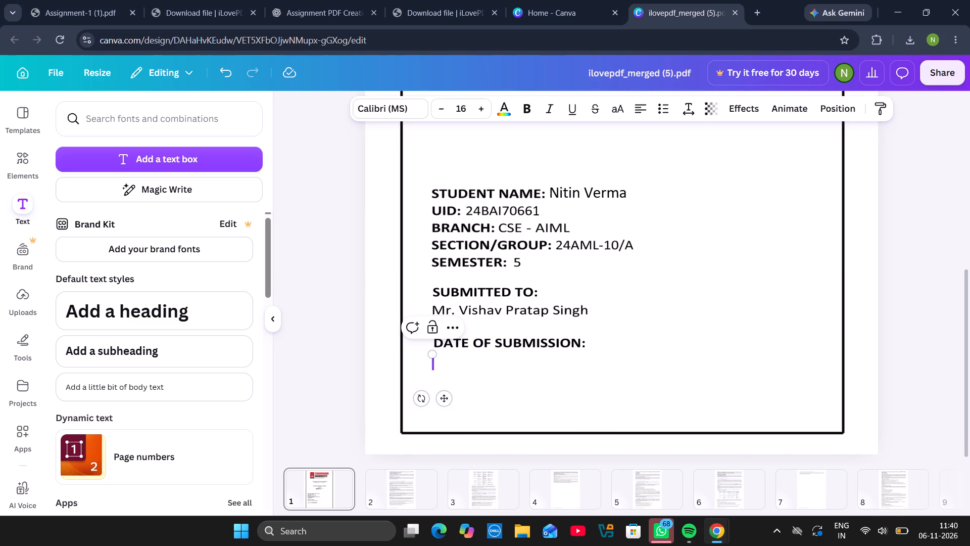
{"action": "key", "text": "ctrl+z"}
Delete the 03 October 2026 date under DATE OF SUBMISSION on the cover page.
{"action": "double_click", "coordinate": [489, 365]}
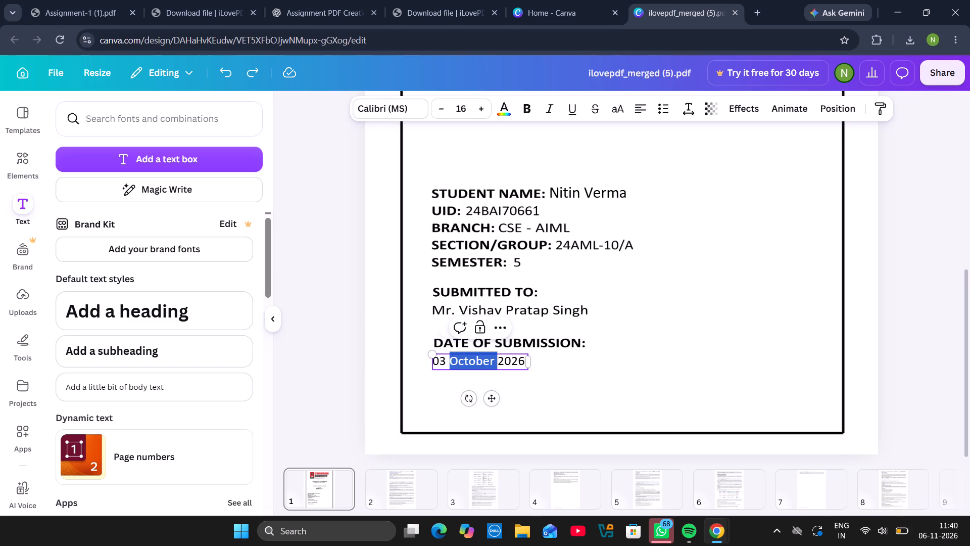
{"action": "left_click", "coordinate": [489, 365]}
{"action": "key", "text": "Left"}
{"action": "key", "text": "Left"}
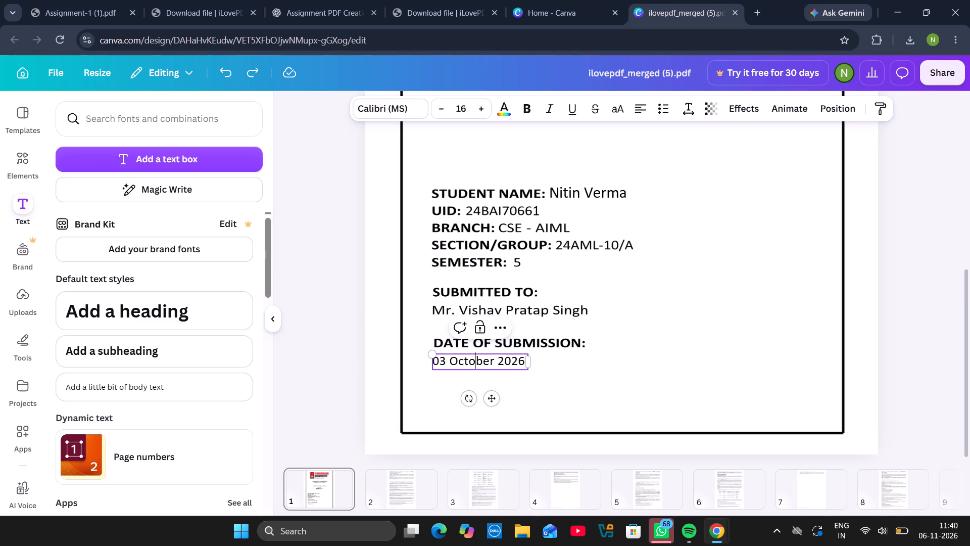
{"action": "key", "text": "Left"}
{"action": "key", "text": "Left"}
{"action": "key", "text": "Left"}
{"action": "key", "text": "Left"}
{"action": "key", "text": "Left"}
{"action": "key", "text": "BackSpace"}
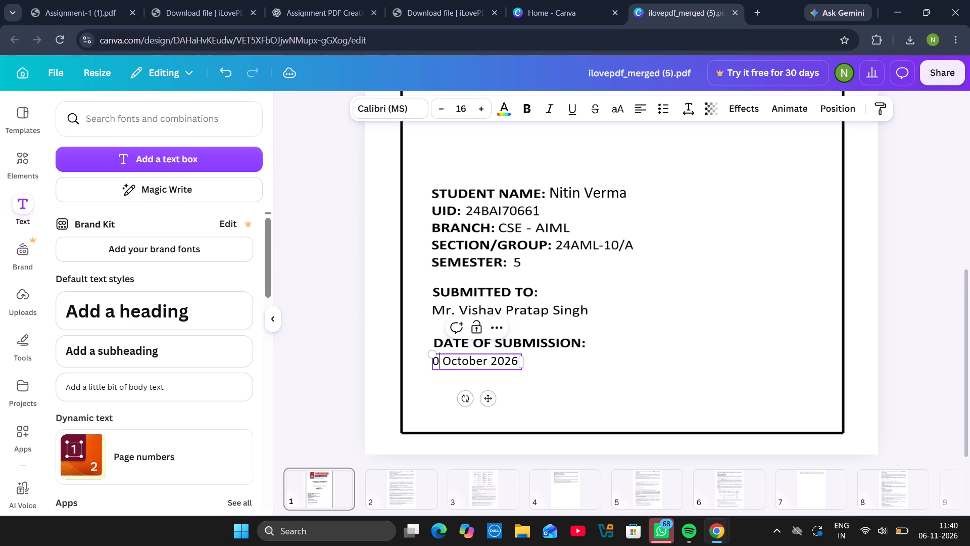
{"action": "key", "text": "BackSpace"}
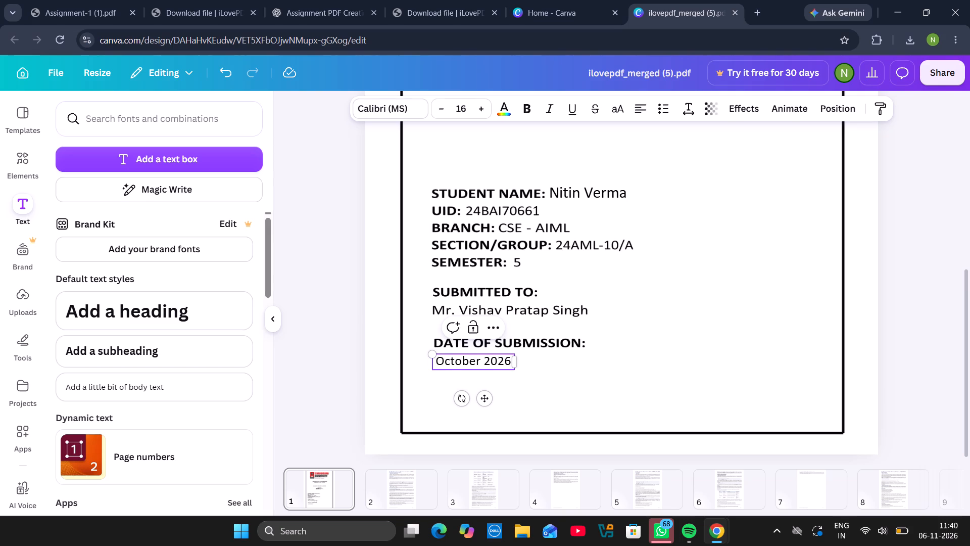
{"action": "key", "text": "BackSpace"}
{"action": "triple_click", "coordinate": [507, 364]}
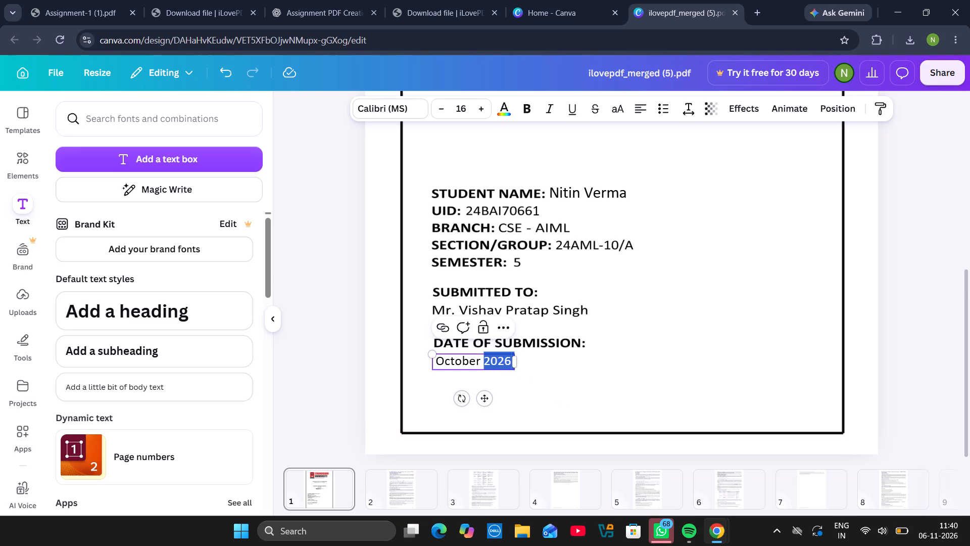
{"action": "key", "text": "BackSpace"}
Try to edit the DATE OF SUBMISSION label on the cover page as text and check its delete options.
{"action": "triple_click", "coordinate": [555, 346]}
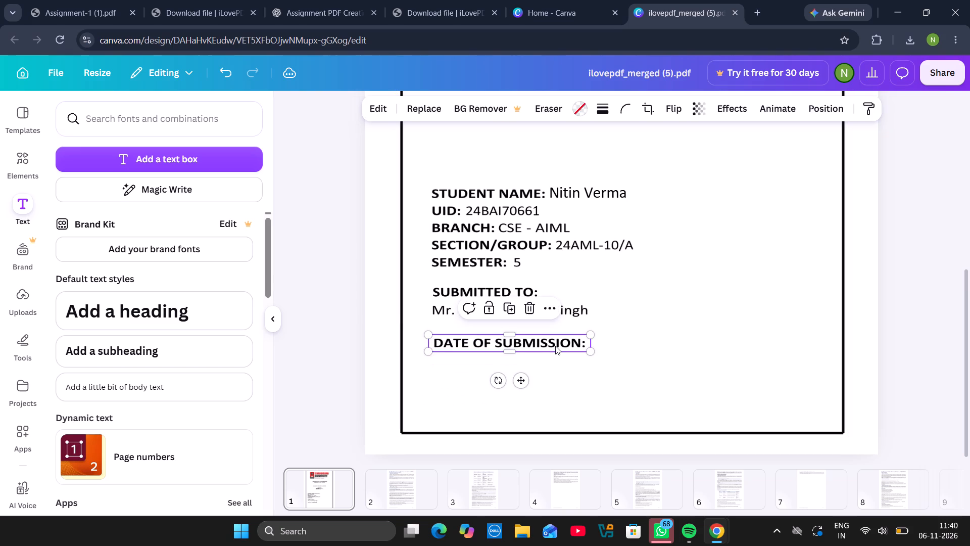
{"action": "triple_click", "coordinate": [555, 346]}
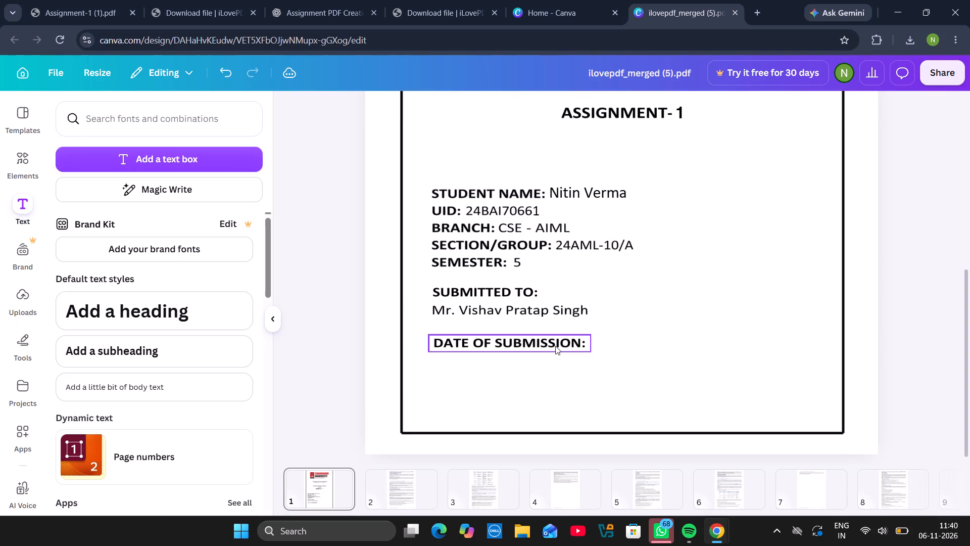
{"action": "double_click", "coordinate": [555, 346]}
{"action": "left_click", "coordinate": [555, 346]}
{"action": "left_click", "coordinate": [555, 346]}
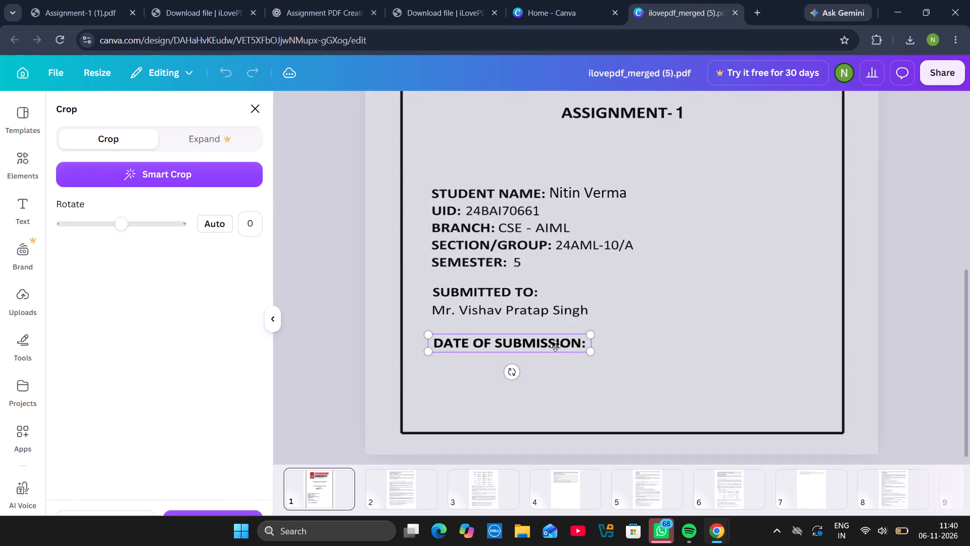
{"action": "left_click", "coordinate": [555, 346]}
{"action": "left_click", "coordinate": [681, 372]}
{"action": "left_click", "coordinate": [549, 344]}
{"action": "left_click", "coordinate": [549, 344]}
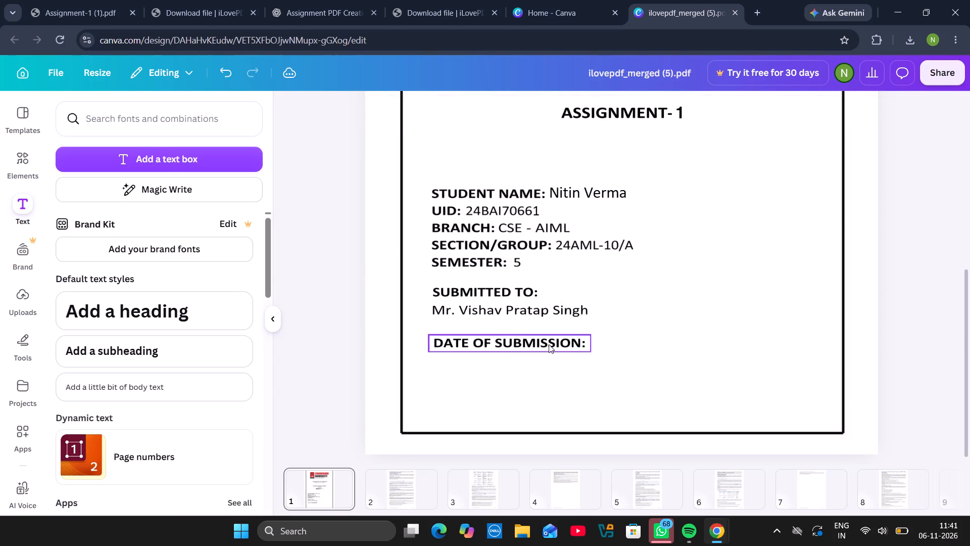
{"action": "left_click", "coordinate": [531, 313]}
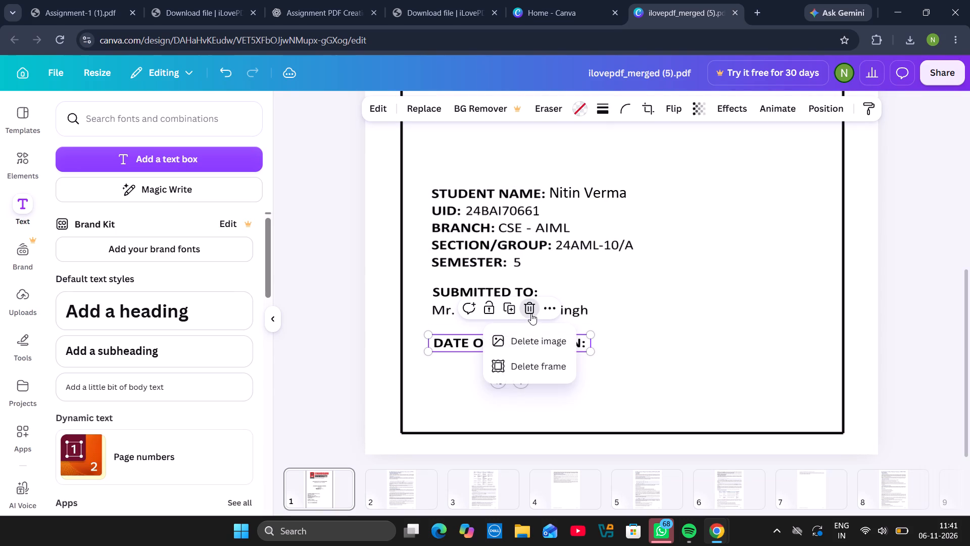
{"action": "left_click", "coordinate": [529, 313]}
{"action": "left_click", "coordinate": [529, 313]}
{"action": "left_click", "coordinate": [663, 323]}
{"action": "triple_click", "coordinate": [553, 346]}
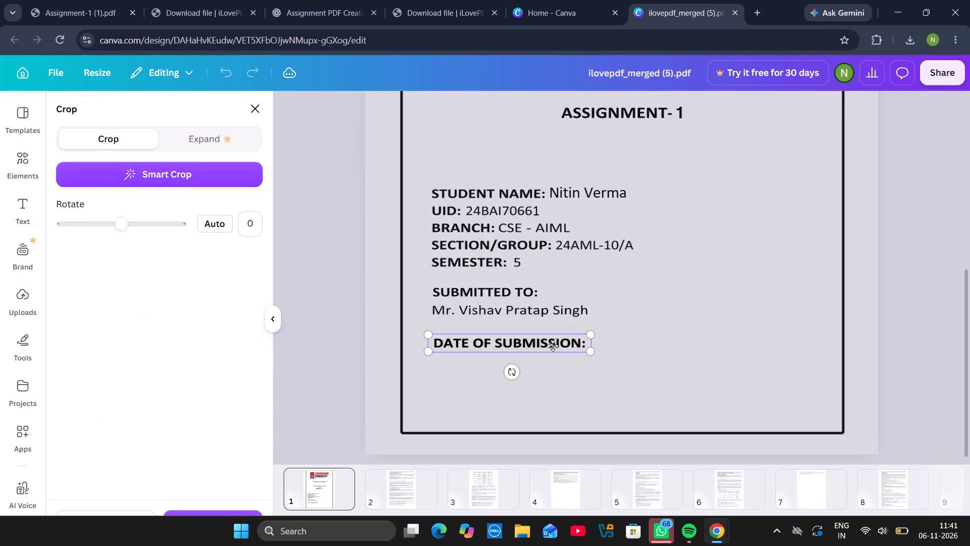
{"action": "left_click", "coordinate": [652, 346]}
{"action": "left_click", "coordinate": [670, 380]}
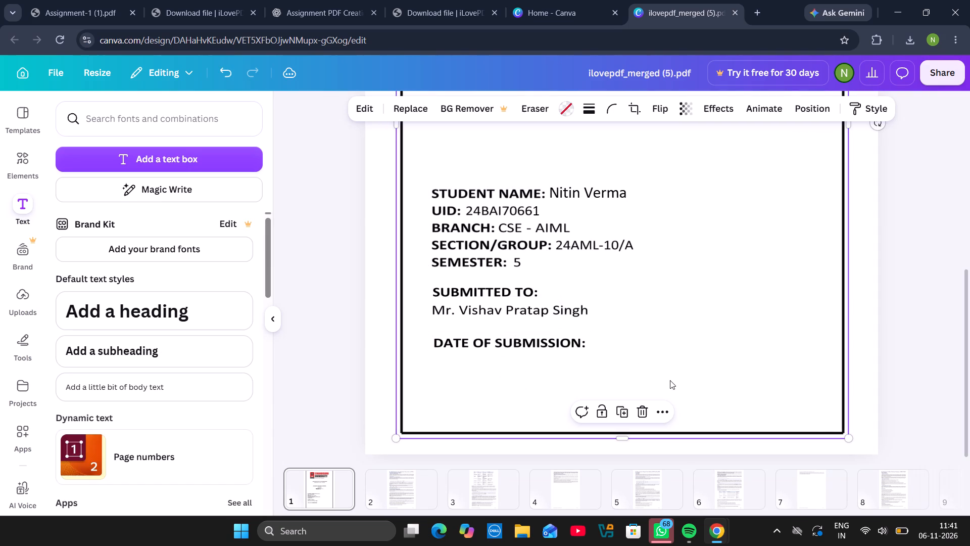
Paint over the DATE OF SUBMISSION label on the cover page with white freehand strokes until it is fully hidden.
{"action": "left_click", "coordinate": [19, 350]}
{"action": "left_click", "coordinate": [66, 233]}
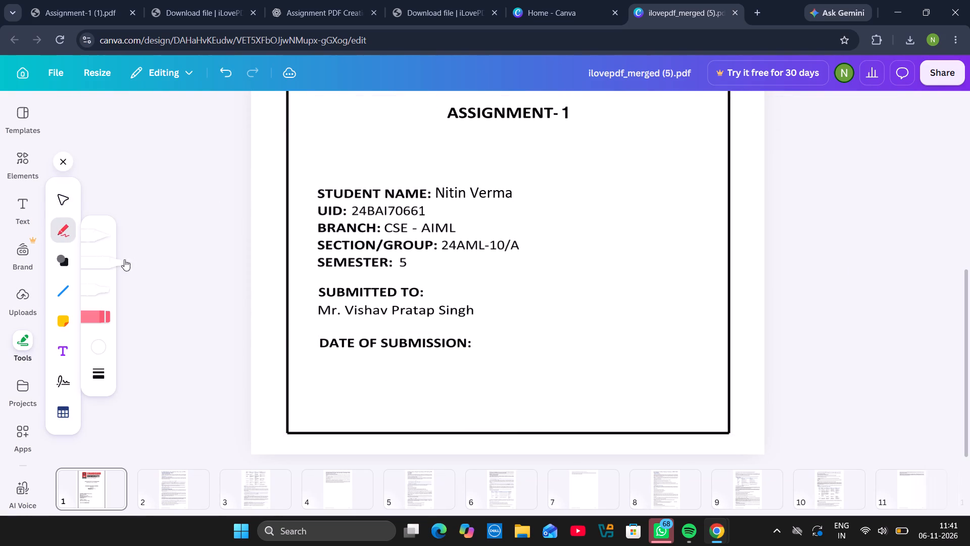
{"action": "left_click", "coordinate": [96, 262]}
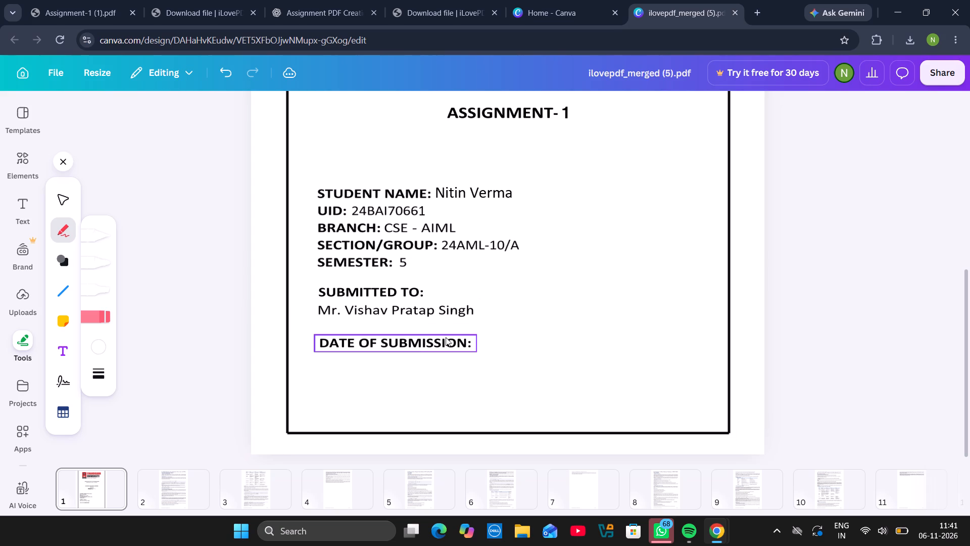
{"action": "left_click", "coordinate": [82, 265]}
{"action": "left_click", "coordinate": [87, 261]}
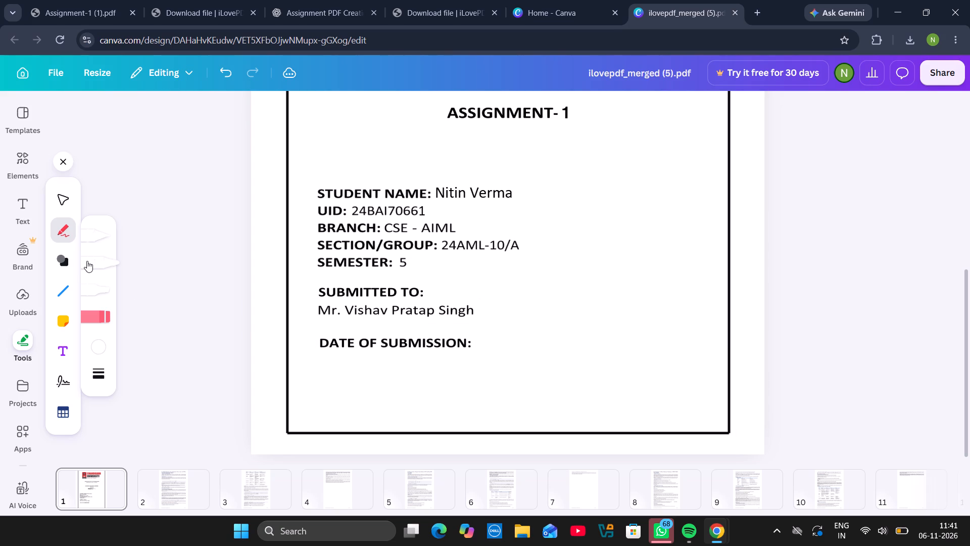
{"action": "left_click_drag", "start_coordinate": [352, 345], "coordinate": [440, 345]}
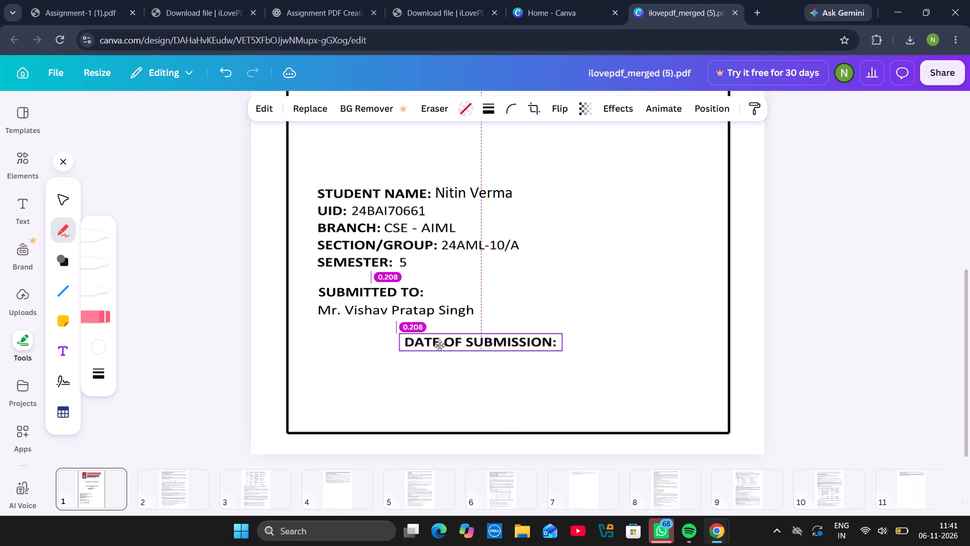
{"action": "left_click_drag", "start_coordinate": [440, 345], "coordinate": [348, 350]}
{"action": "left_click", "coordinate": [89, 260]}
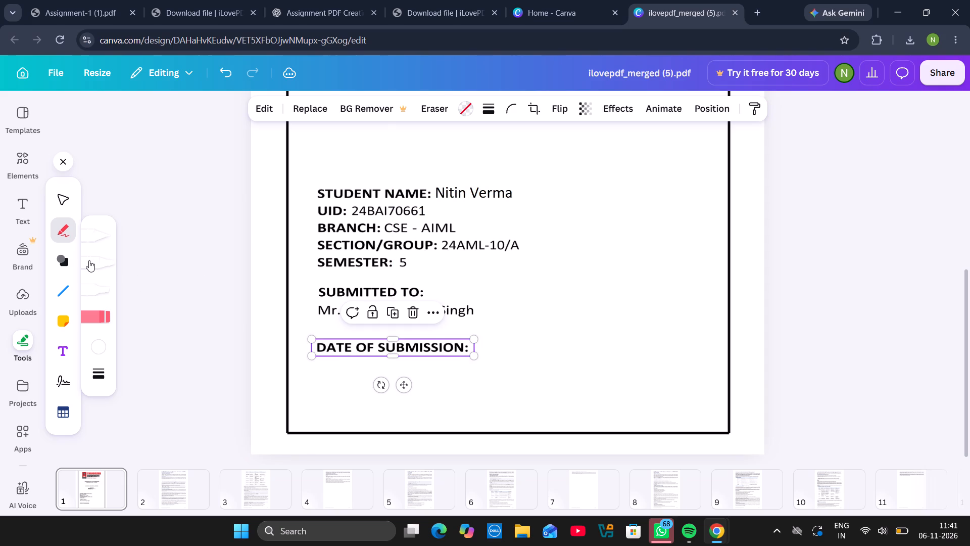
{"action": "left_click", "coordinate": [89, 260]}
{"action": "left_click", "coordinate": [89, 260]}
{"action": "left_click", "coordinate": [98, 299]}
{"action": "left_click", "coordinate": [96, 297]}
{"action": "left_click", "coordinate": [94, 239]}
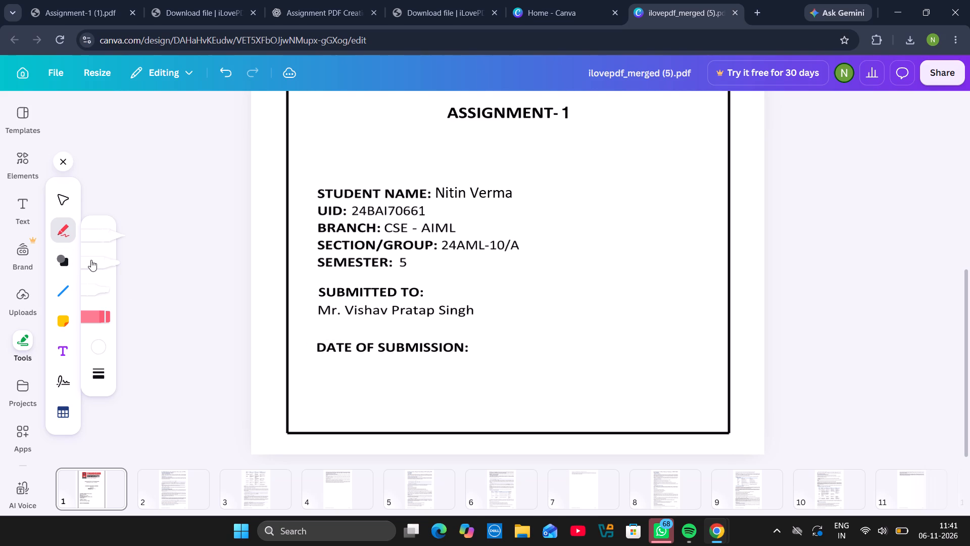
{"action": "left_click", "coordinate": [91, 260]}
{"action": "left_click_drag", "start_coordinate": [317, 341], "coordinate": [436, 354]}
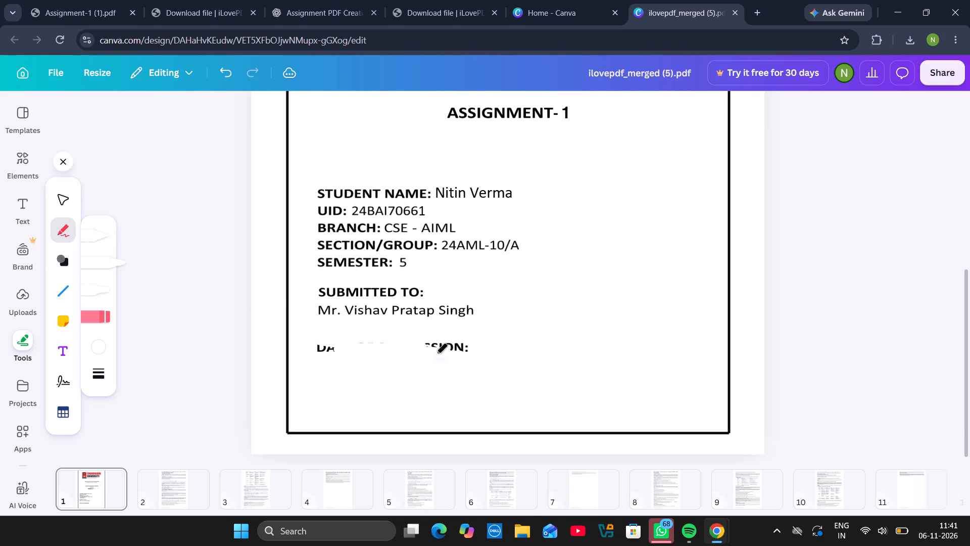
{"action": "left_click_drag", "start_coordinate": [436, 354], "coordinate": [462, 378]}
{"action": "left_click_drag", "start_coordinate": [462, 378], "coordinate": [325, 352]}
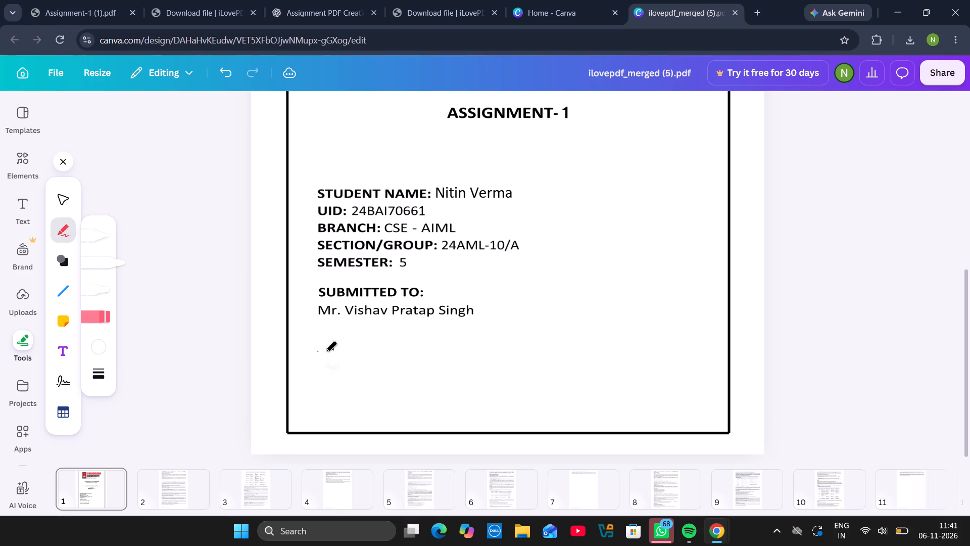
{"action": "left_click_drag", "start_coordinate": [325, 352], "coordinate": [313, 348]}
{"action": "left_click_drag", "start_coordinate": [313, 348], "coordinate": [339, 348]}
{"action": "left_click_drag", "start_coordinate": [339, 348], "coordinate": [410, 397]}
{"action": "left_click_drag", "start_coordinate": [410, 397], "coordinate": [466, 383]}
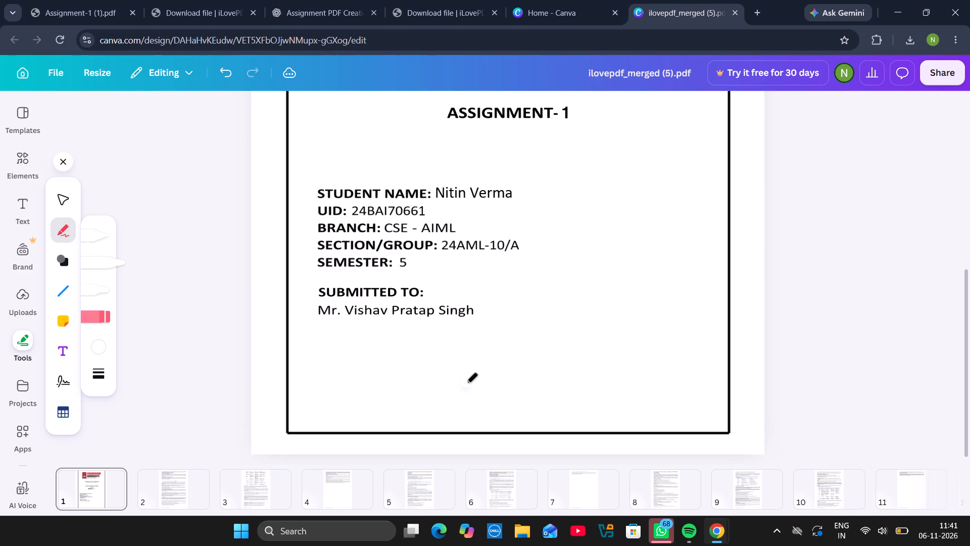
{"action": "key", "text": "Escape"}
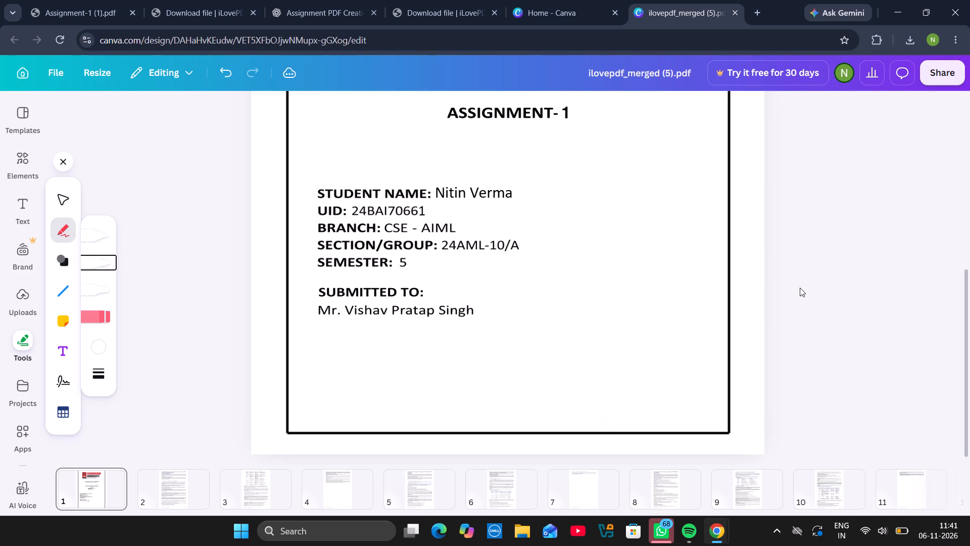
{"action": "left_click", "coordinate": [799, 289]}
{"action": "scroll", "coordinate": [515, 214], "scroll_direction": "up", "scroll_amount": 1}
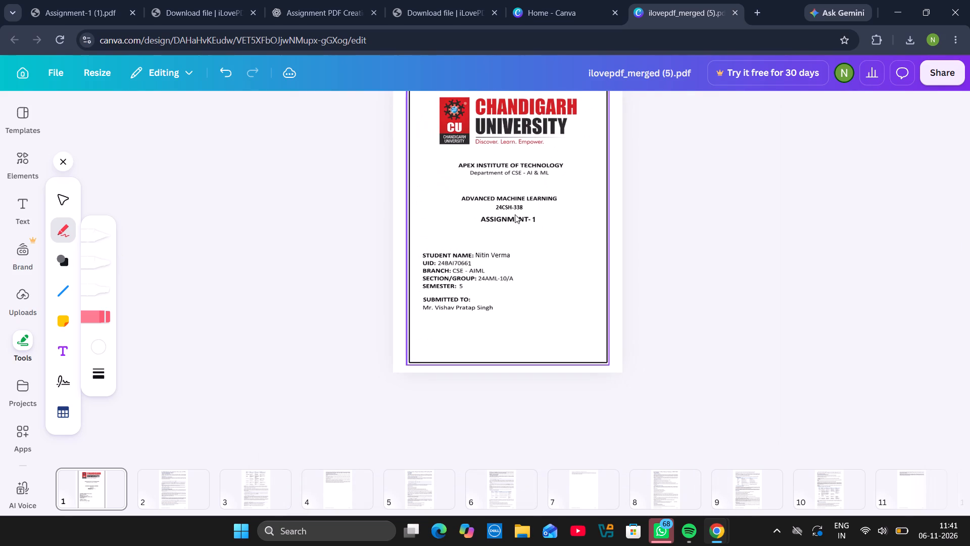
{"action": "left_click", "coordinate": [712, 284]}
{"action": "scroll", "coordinate": [595, 289], "scroll_direction": "down", "scroll_amount": 1}
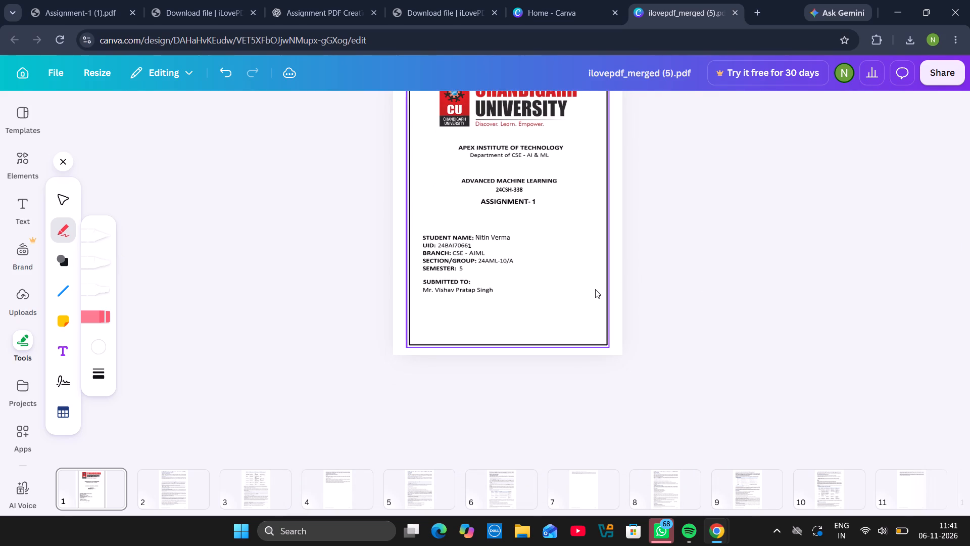
{"action": "scroll", "coordinate": [595, 289], "scroll_direction": "down", "scroll_amount": 5}
{"action": "scroll", "coordinate": [595, 289], "scroll_direction": "up", "scroll_amount": 2}
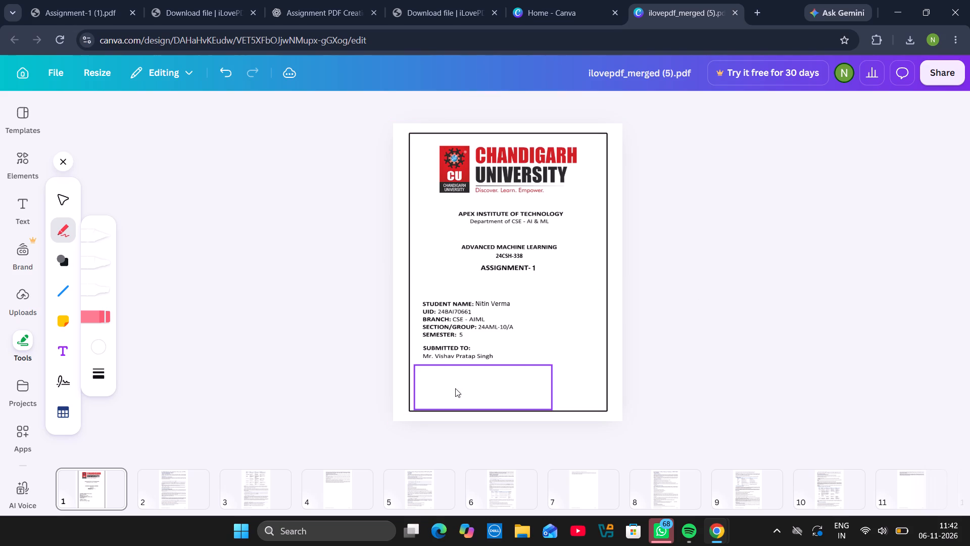
{"action": "left_click", "coordinate": [182, 490]}
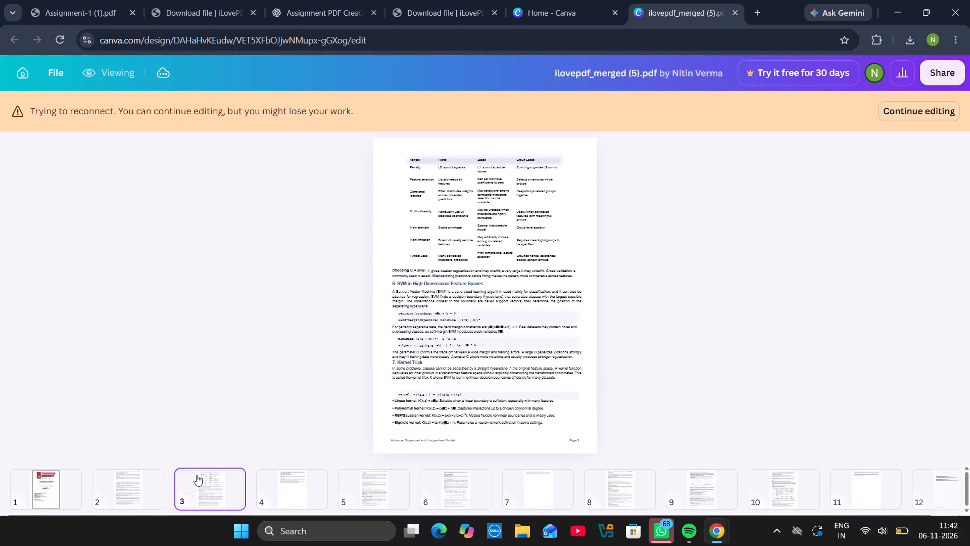
{"action": "left_click", "coordinate": [130, 488]}
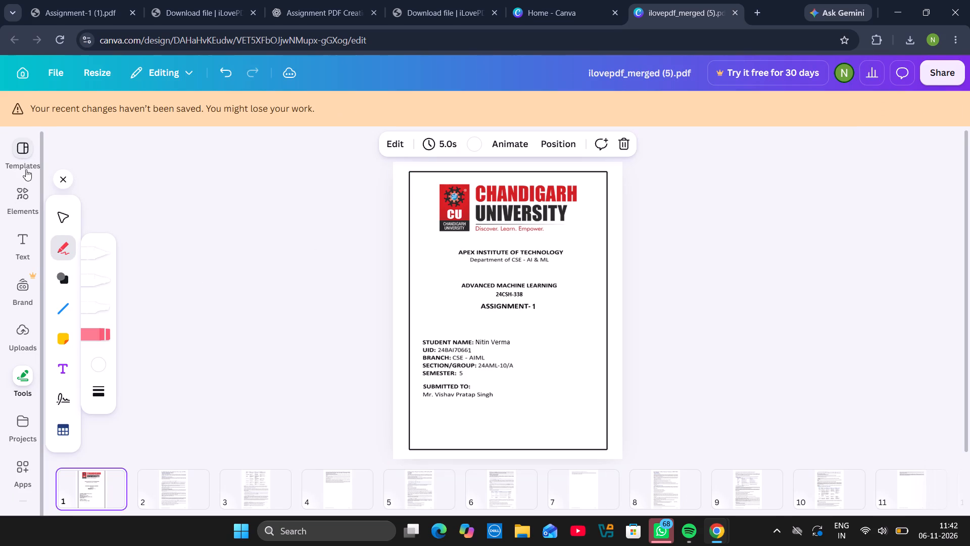
Add a blank page to the end of the design and move it to position 2, directly after the cover page.
{"action": "left_click", "coordinate": [18, 347]}
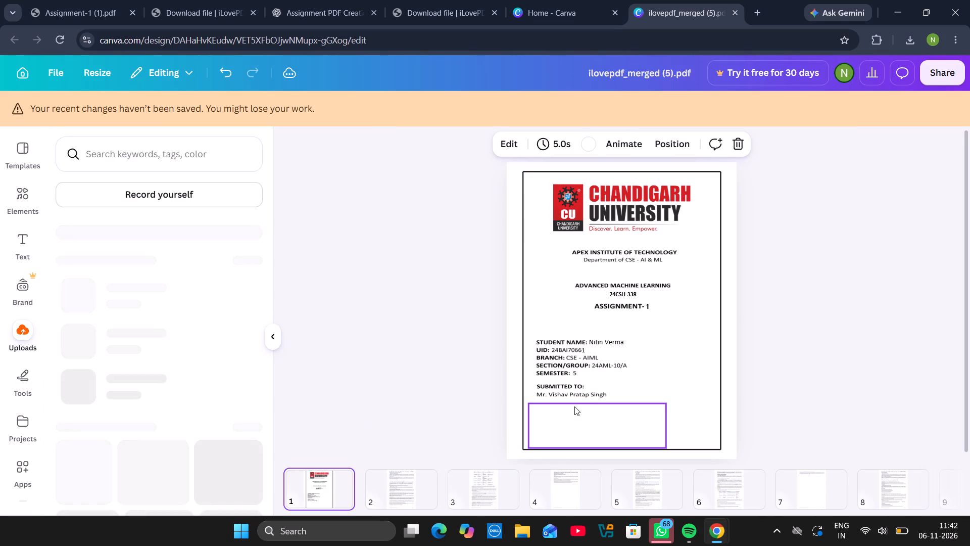
{"action": "left_click", "coordinate": [817, 257]}
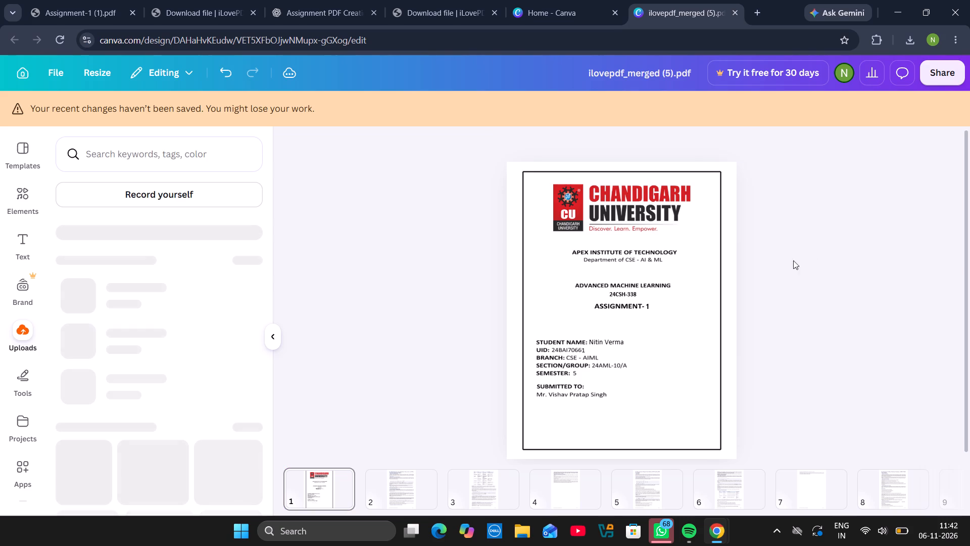
{"action": "left_click", "coordinate": [400, 496]}
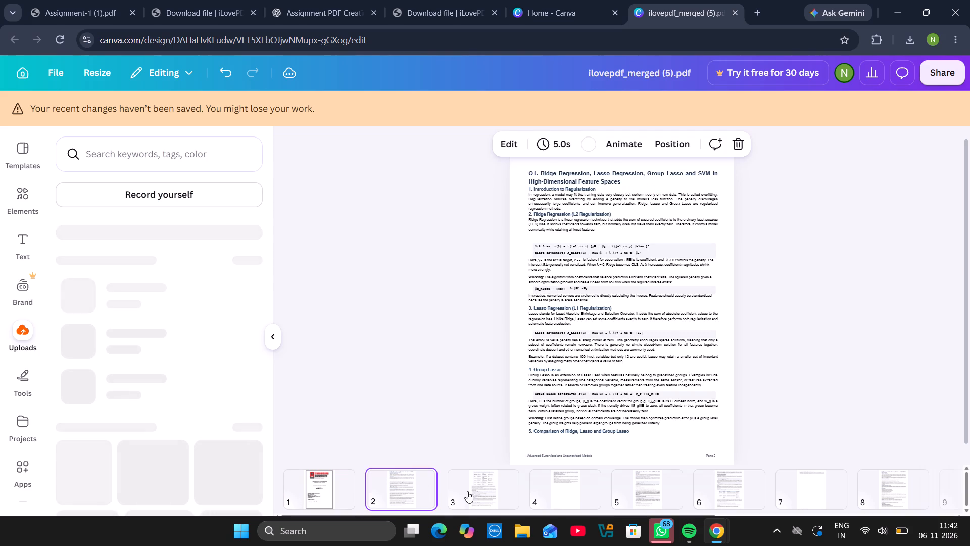
{"action": "scroll", "coordinate": [609, 493], "scroll_direction": "left", "scroll_amount": 8}
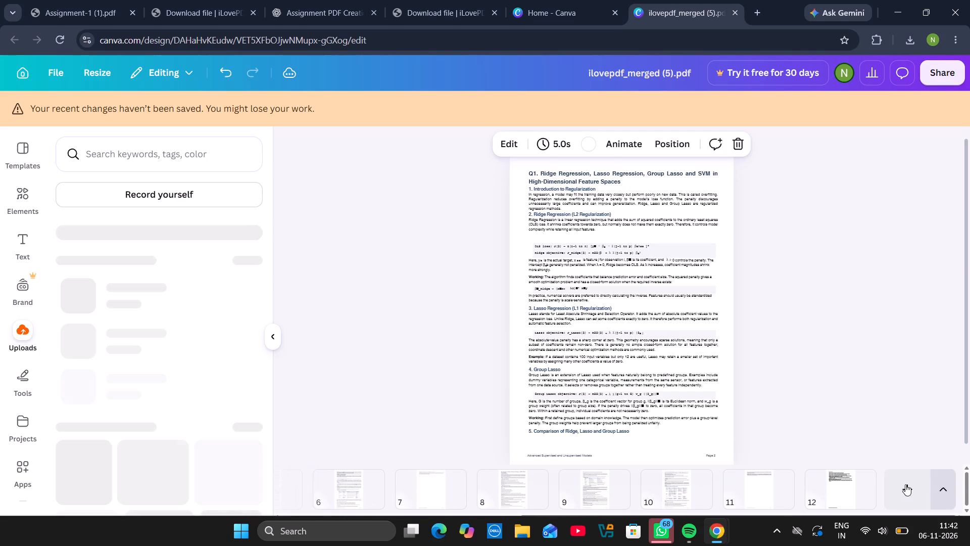
{"action": "left_click", "coordinate": [904, 484]}
{"action": "left_click_drag", "start_coordinate": [842, 496], "coordinate": [745, 492]}
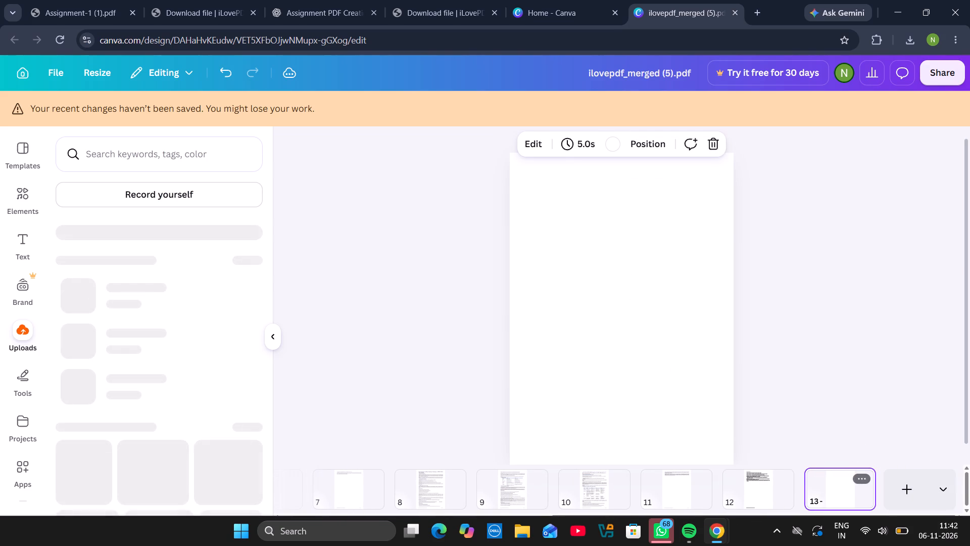
{"action": "left_click_drag", "start_coordinate": [745, 492], "coordinate": [346, 494]}
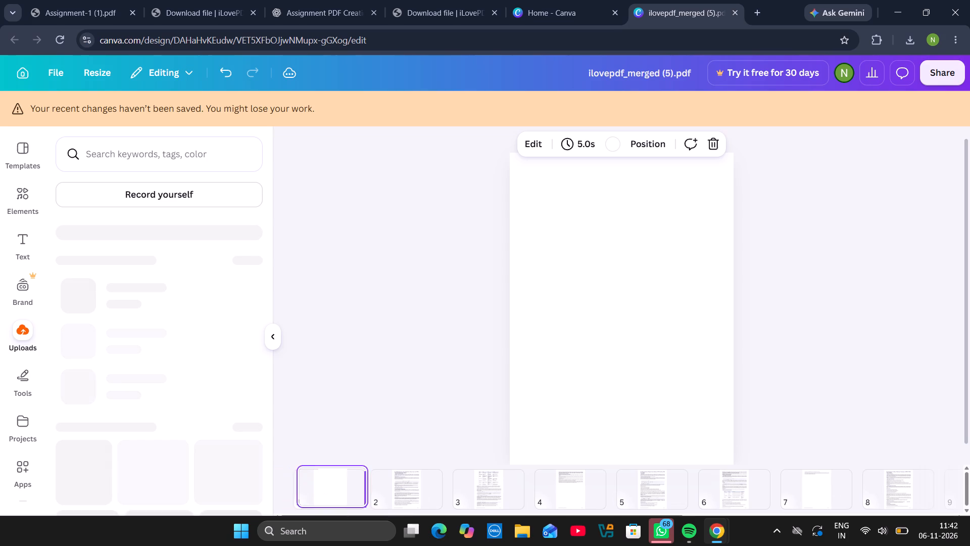
{"action": "left_click_drag", "start_coordinate": [346, 494], "coordinate": [391, 489]}
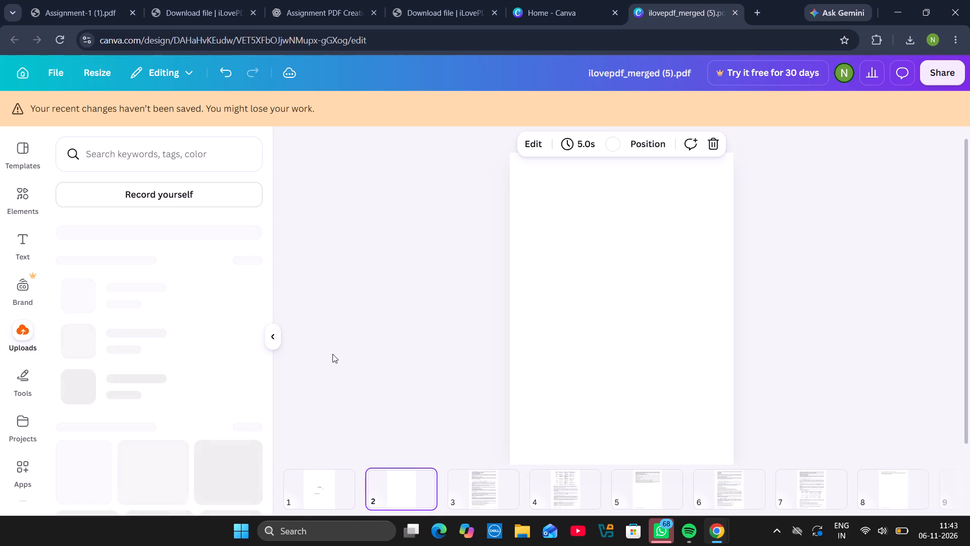
{"action": "left_click", "coordinate": [316, 491]}
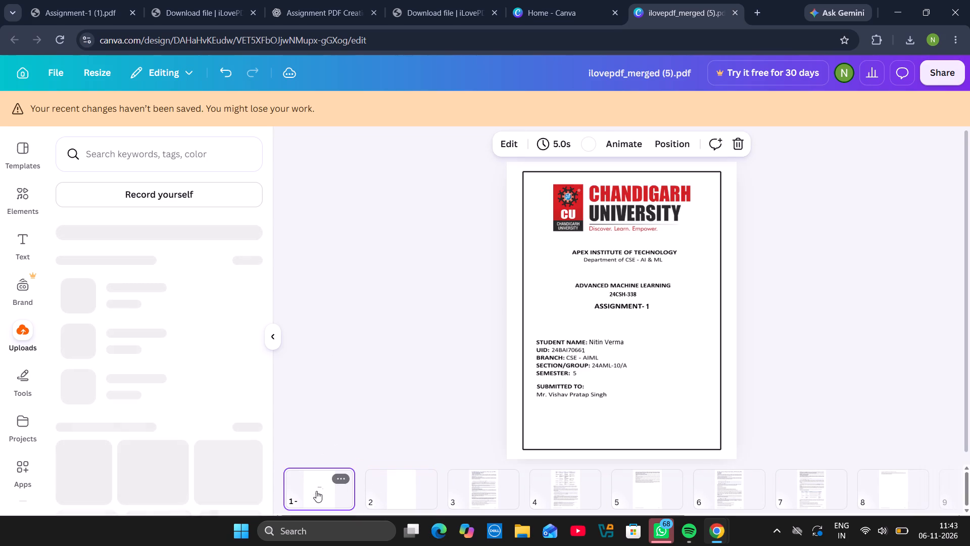
Paste the question list screenshot onto blank page 2 and enlarge it to nearly the page width, about 20.6 by 16.
{"action": "left_click", "coordinate": [385, 492]}
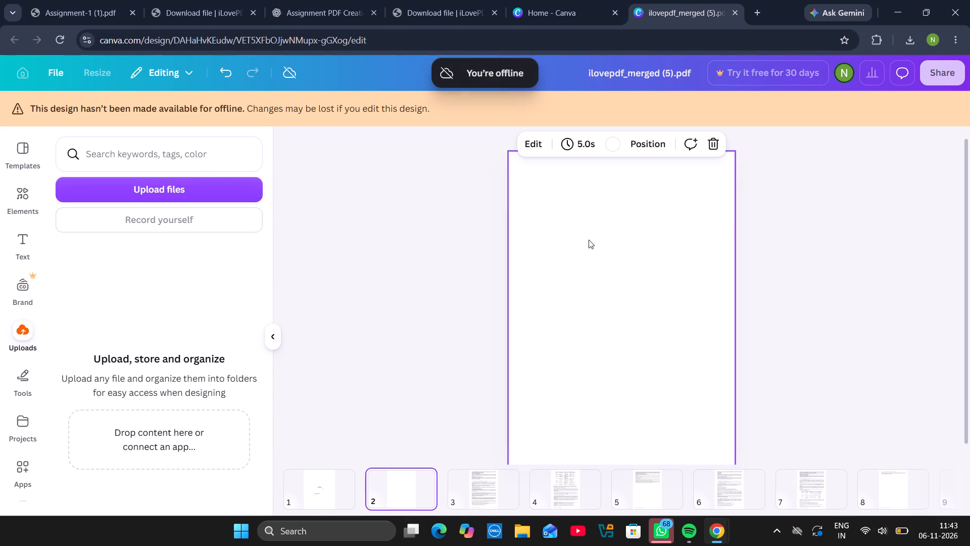
{"action": "key", "text": "ctrl+v"}
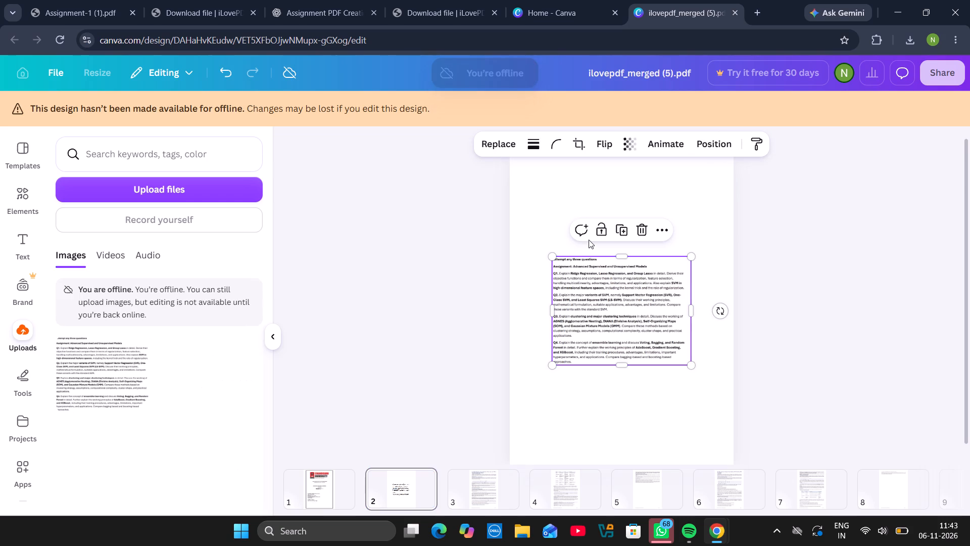
{"action": "left_click_drag", "start_coordinate": [695, 367], "coordinate": [721, 423]}
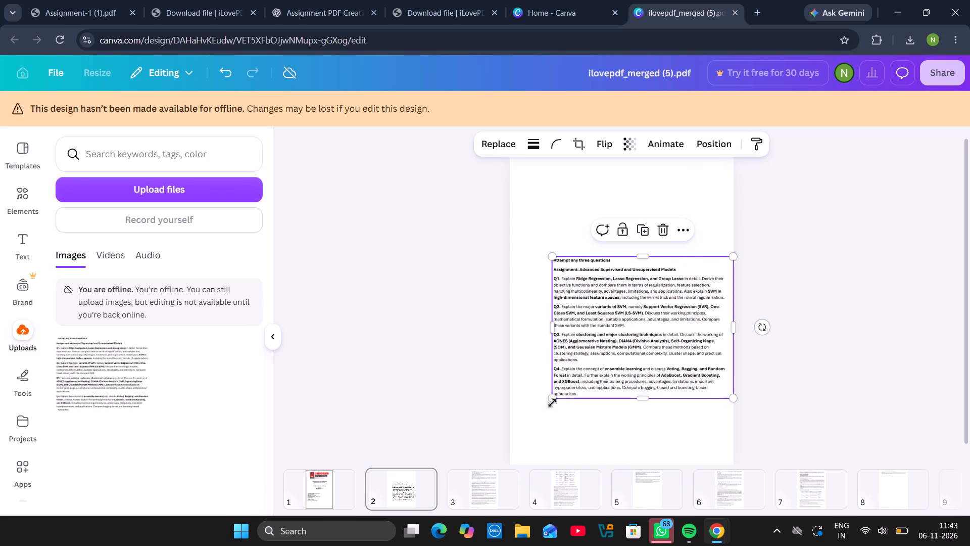
{"action": "left_click_drag", "start_coordinate": [552, 398], "coordinate": [521, 436]}
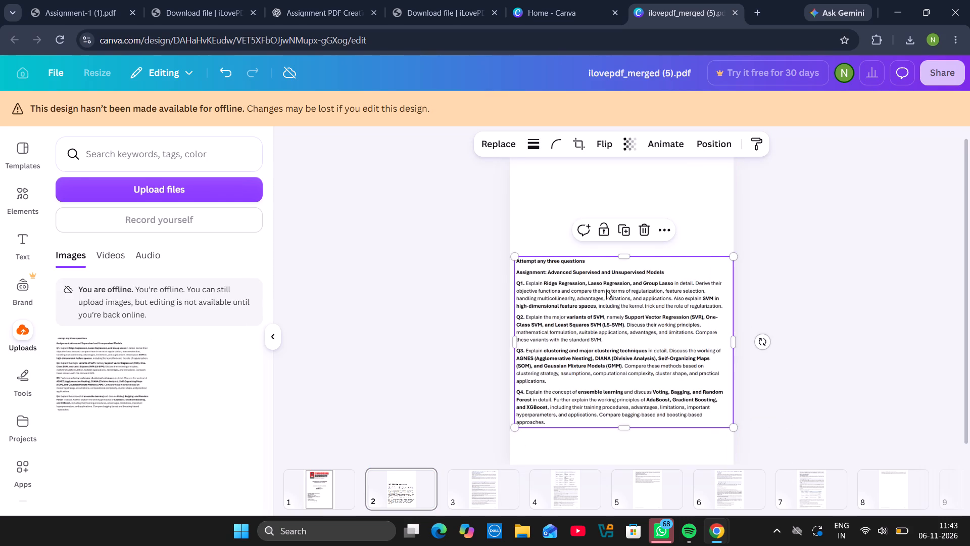
{"action": "left_click_drag", "start_coordinate": [623, 257], "coordinate": [627, 257]}
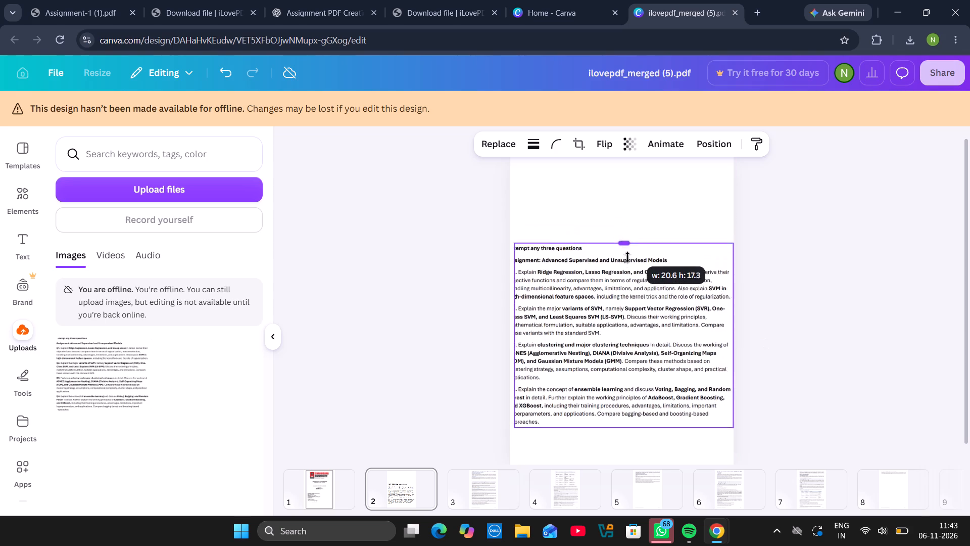
{"action": "left_click_drag", "start_coordinate": [627, 257], "coordinate": [632, 257]}
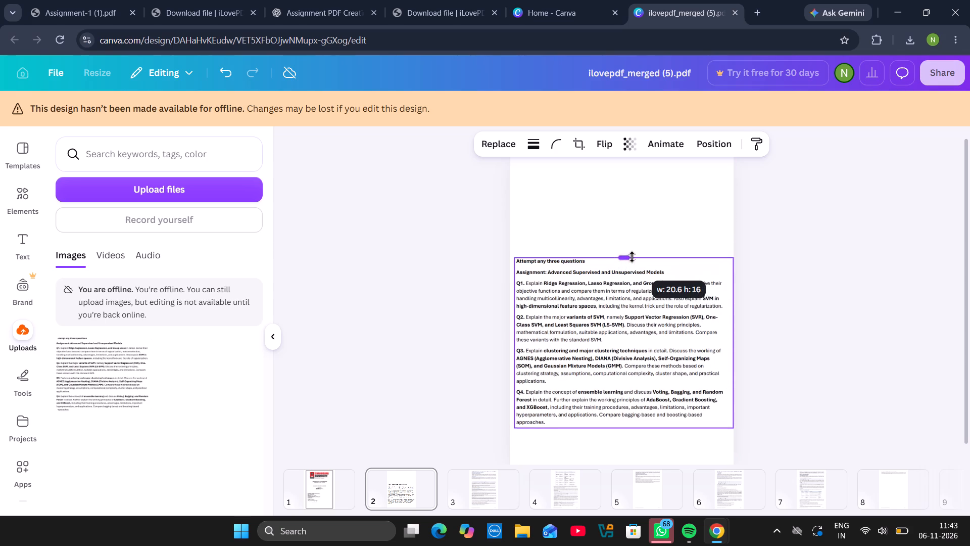
{"action": "left_click_drag", "start_coordinate": [632, 257], "coordinate": [633, 255]}
Move the question list image up on page 2 so it is centred horizontally and vertically on the page.
{"action": "left_click_drag", "start_coordinate": [617, 354], "coordinate": [617, 324]}
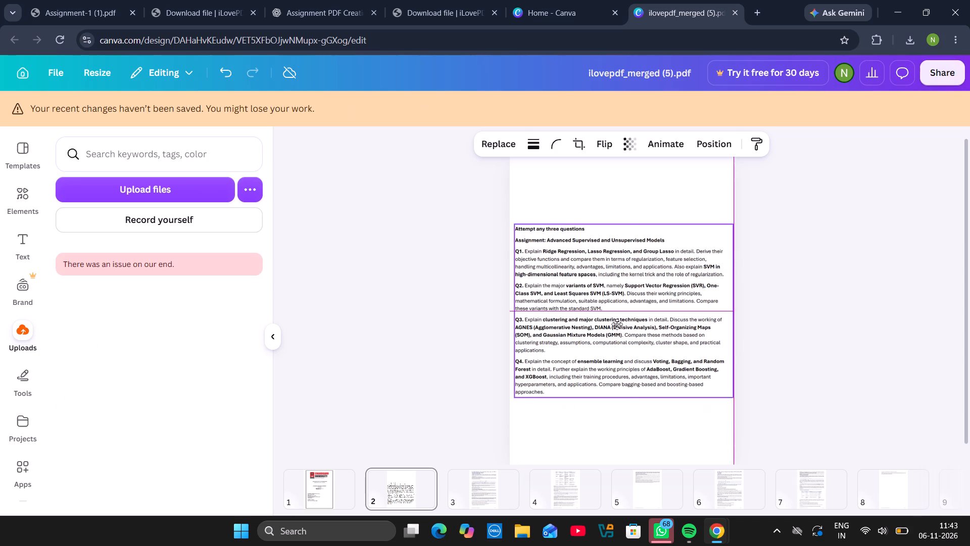
{"action": "left_click_drag", "start_coordinate": [617, 324], "coordinate": [615, 326]}
{"action": "left_click", "coordinate": [829, 366]}
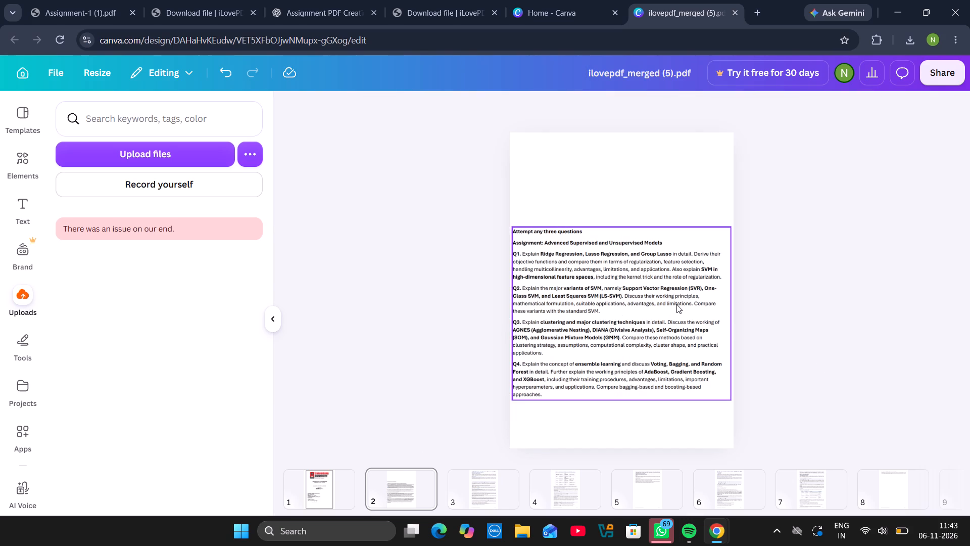
{"action": "left_click_drag", "start_coordinate": [636, 321], "coordinate": [636, 297]}
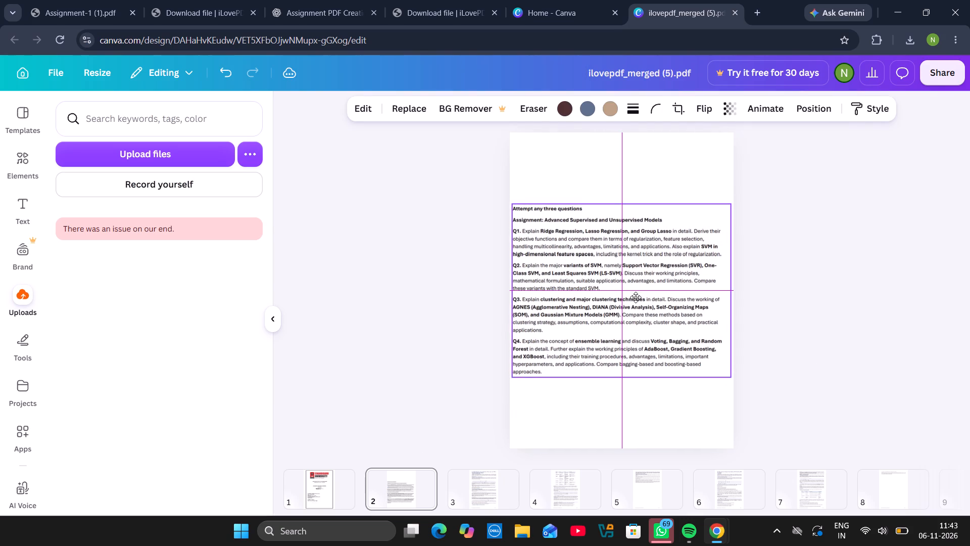
{"action": "left_click_drag", "start_coordinate": [636, 297], "coordinate": [636, 298]}
{"action": "left_click", "coordinate": [816, 317]}
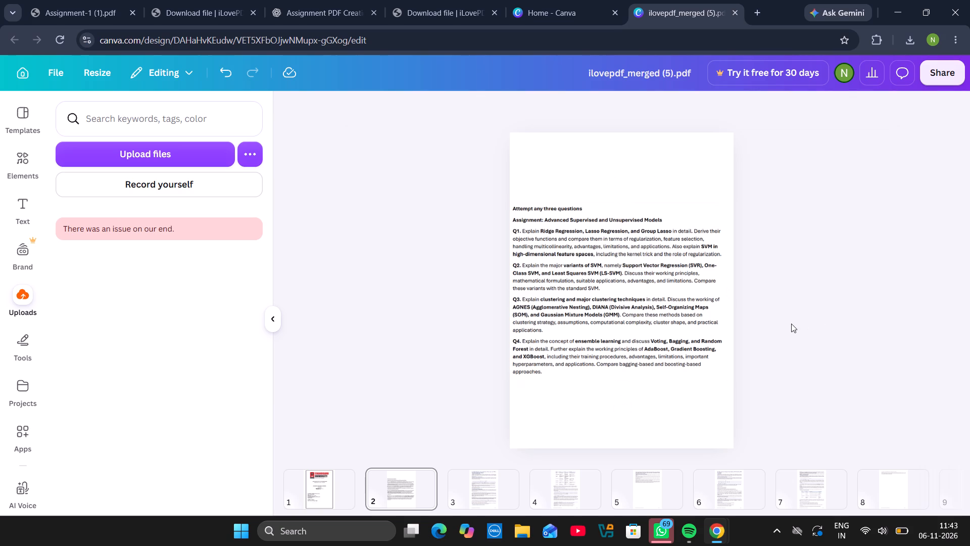
Look through the answer pages from page 3 to page 10 and return to the cover page.
{"action": "left_click", "coordinate": [480, 487]}
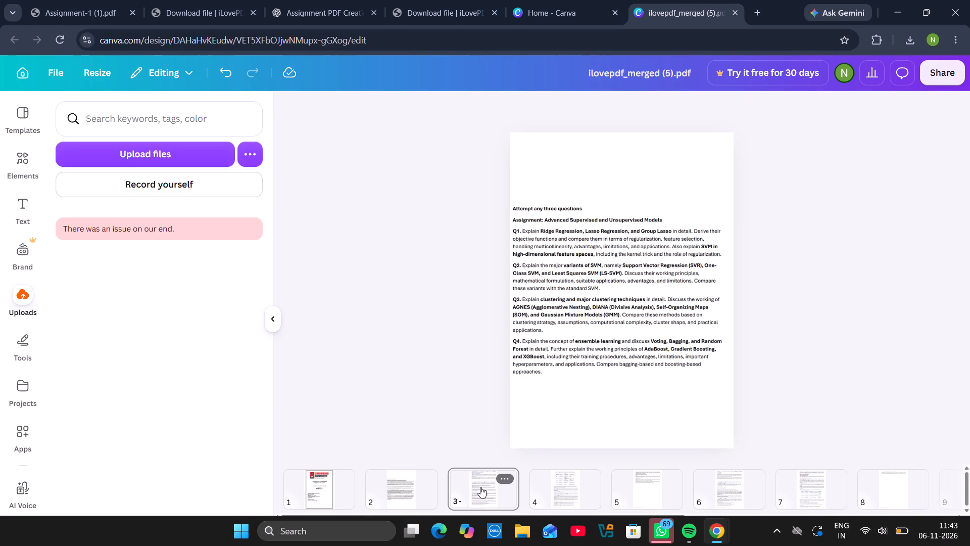
{"action": "left_click", "coordinate": [562, 505]}
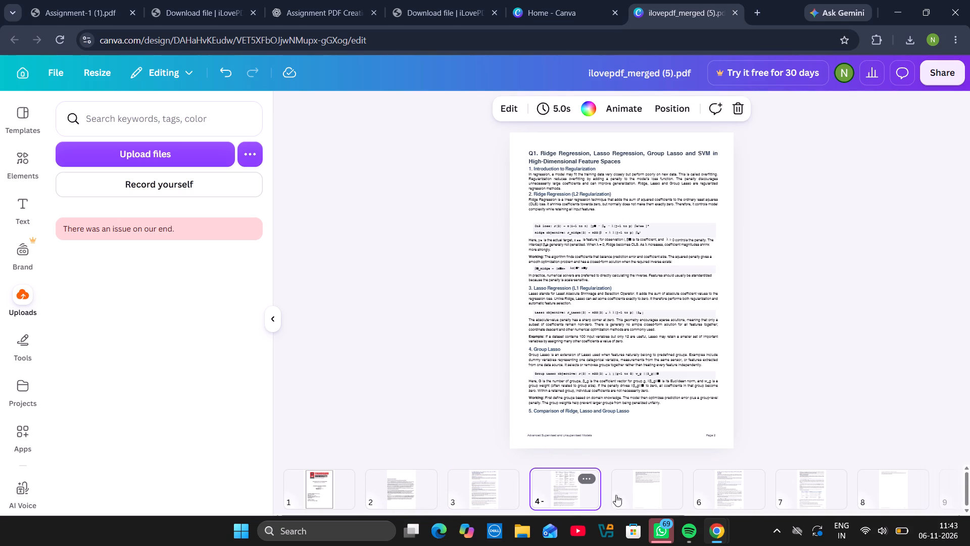
{"action": "left_click", "coordinate": [640, 489]}
{"action": "left_click", "coordinate": [712, 483]}
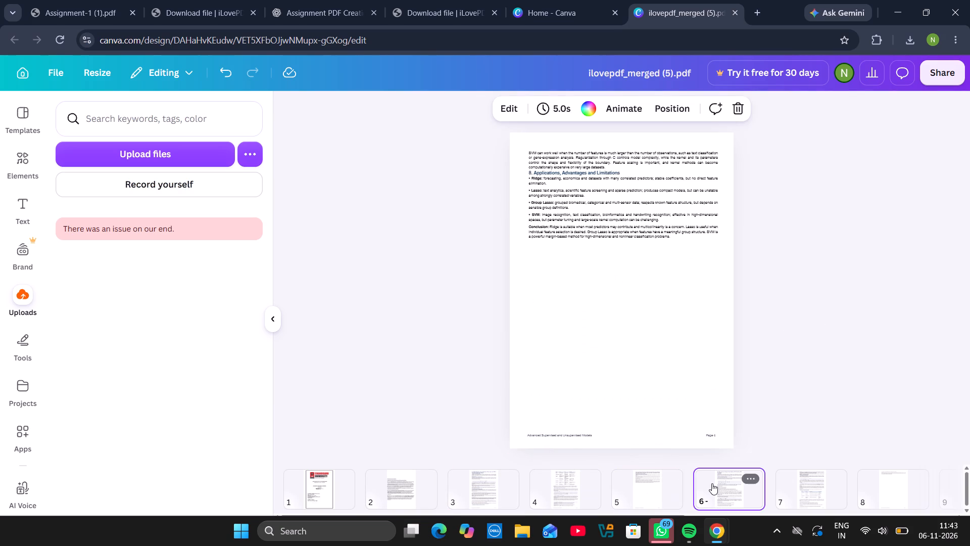
{"action": "left_click", "coordinate": [785, 491]}
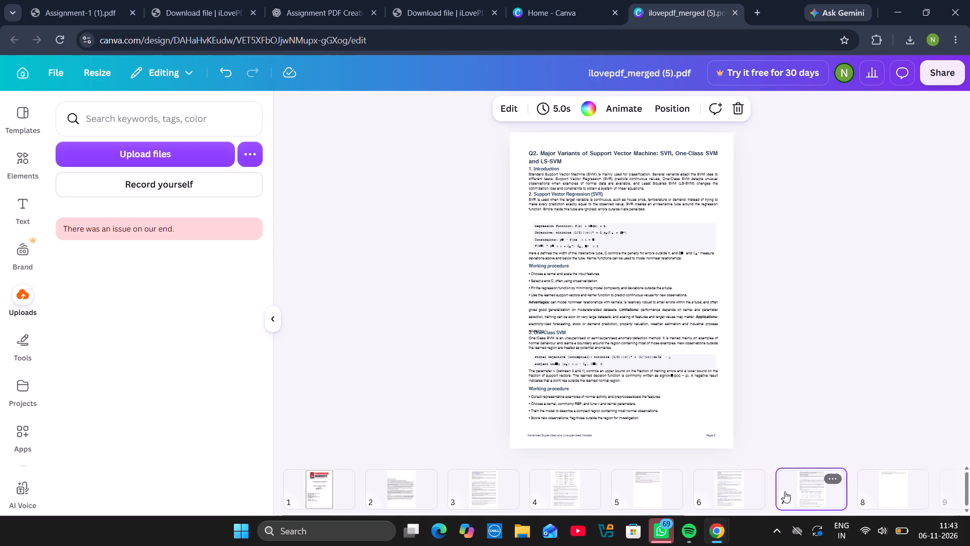
{"action": "left_click", "coordinate": [892, 494]}
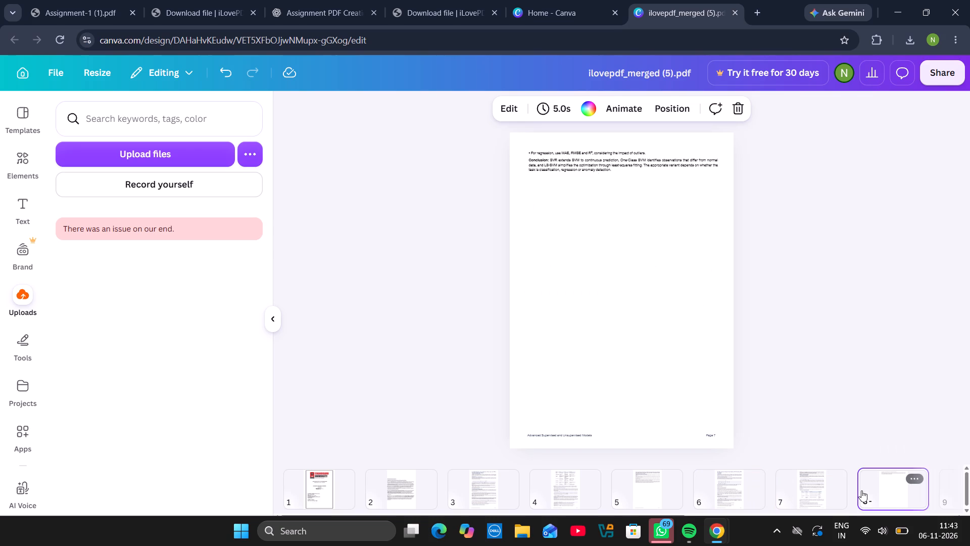
{"action": "scroll", "coordinate": [860, 490], "scroll_direction": "left", "scroll_amount": 2}
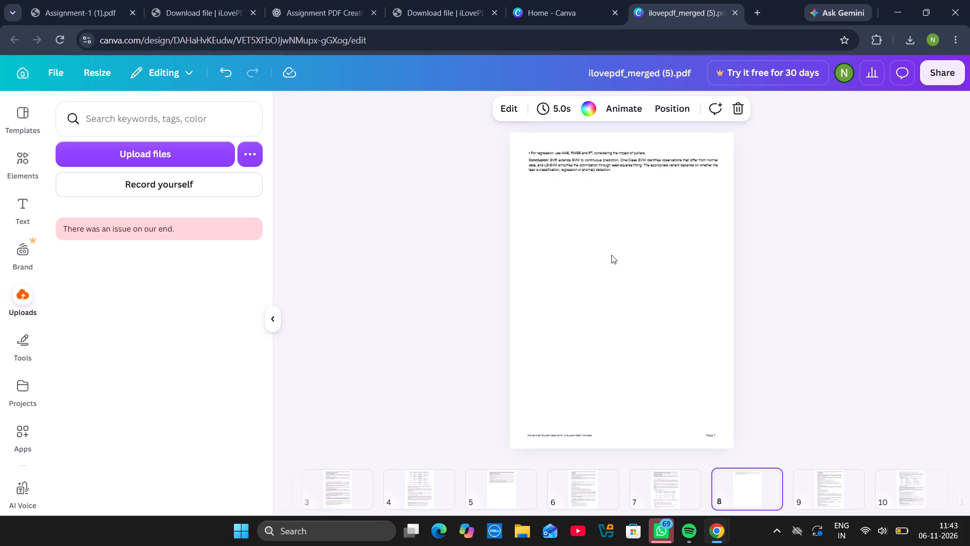
{"action": "scroll", "coordinate": [611, 255], "scroll_direction": "up", "scroll_amount": 1}
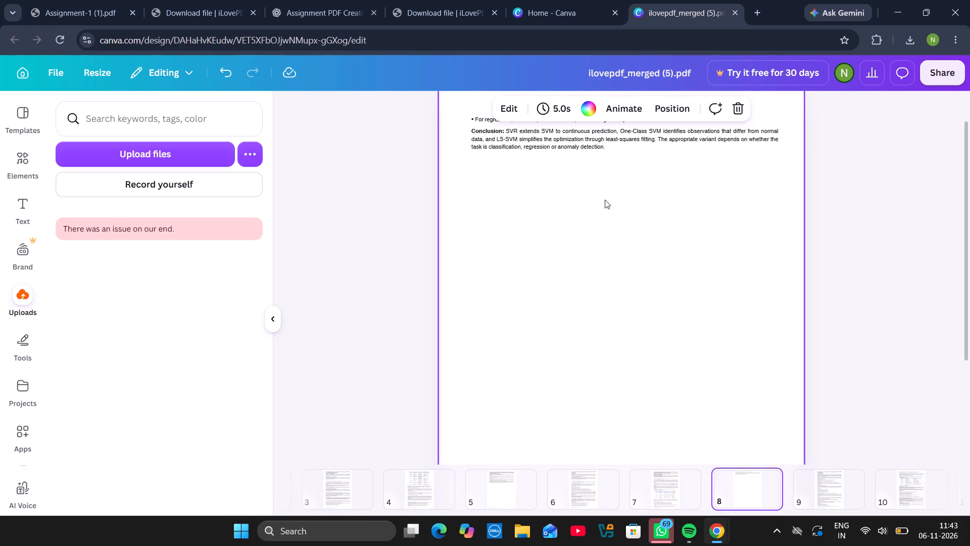
{"action": "left_click", "coordinate": [823, 487]}
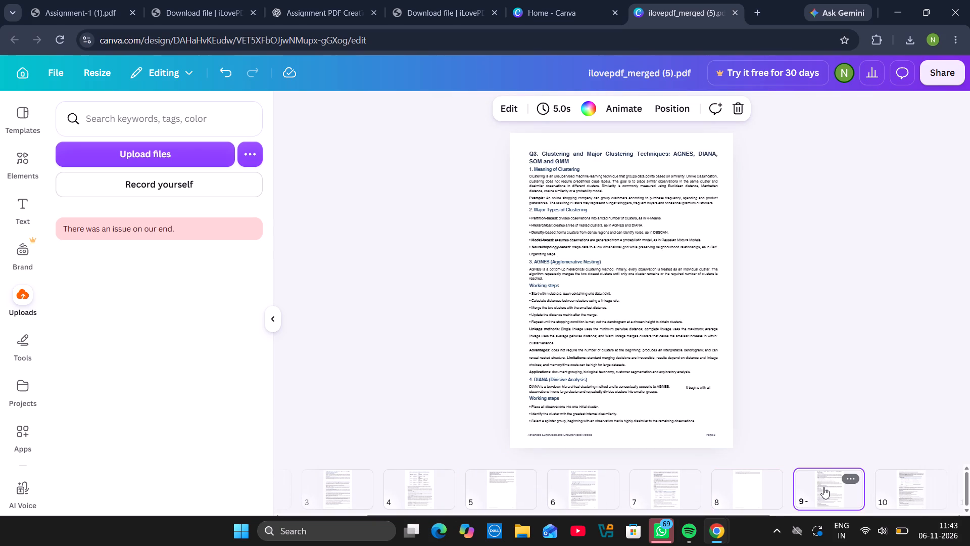
{"action": "left_click", "coordinate": [913, 496]}
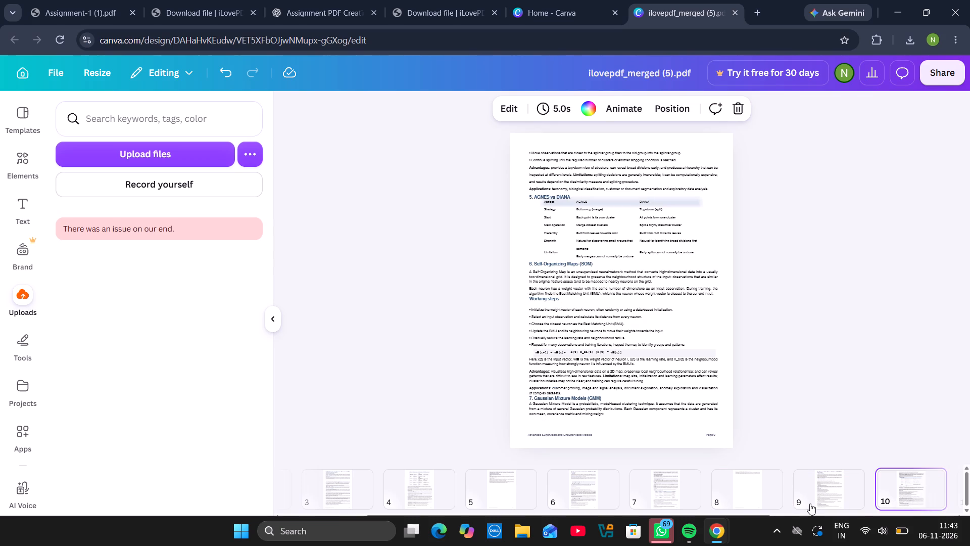
{"action": "scroll", "coordinate": [684, 526], "scroll_direction": "right", "scroll_amount": 6}
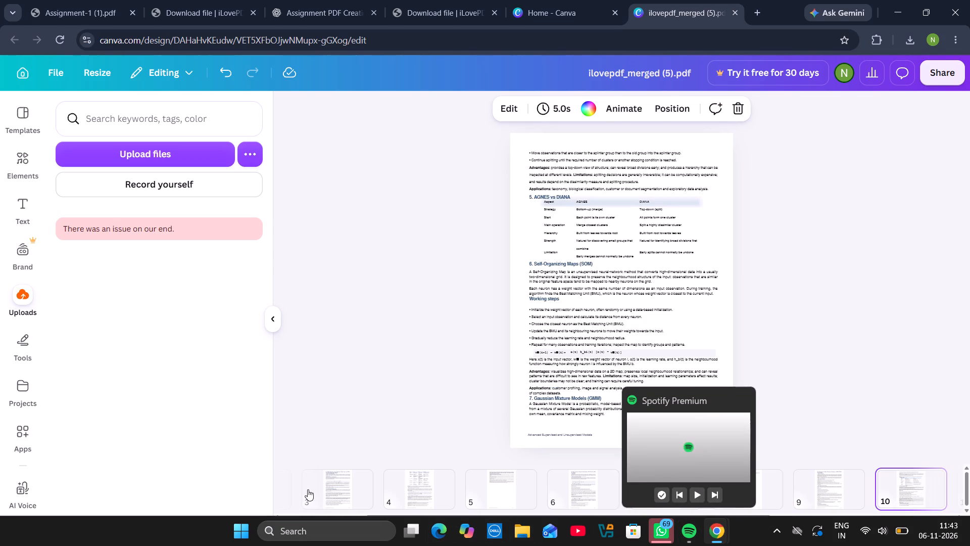
{"action": "left_click", "coordinate": [330, 492]}
{"action": "scroll", "coordinate": [330, 492], "scroll_direction": "right", "scroll_amount": 5}
{"action": "left_click", "coordinate": [316, 492]}
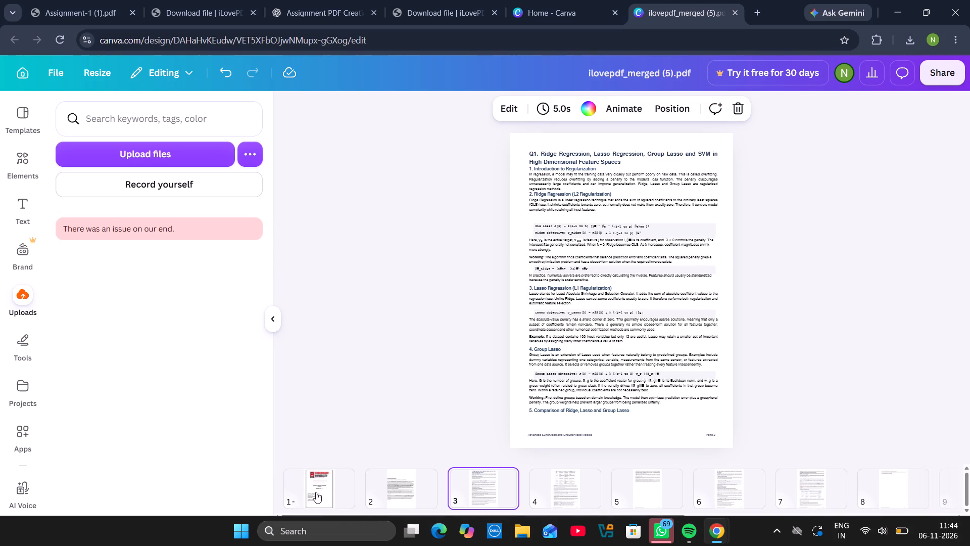
Download all pages of the design as a PDF with the Digital preset.
{"action": "left_click", "coordinate": [941, 74]}
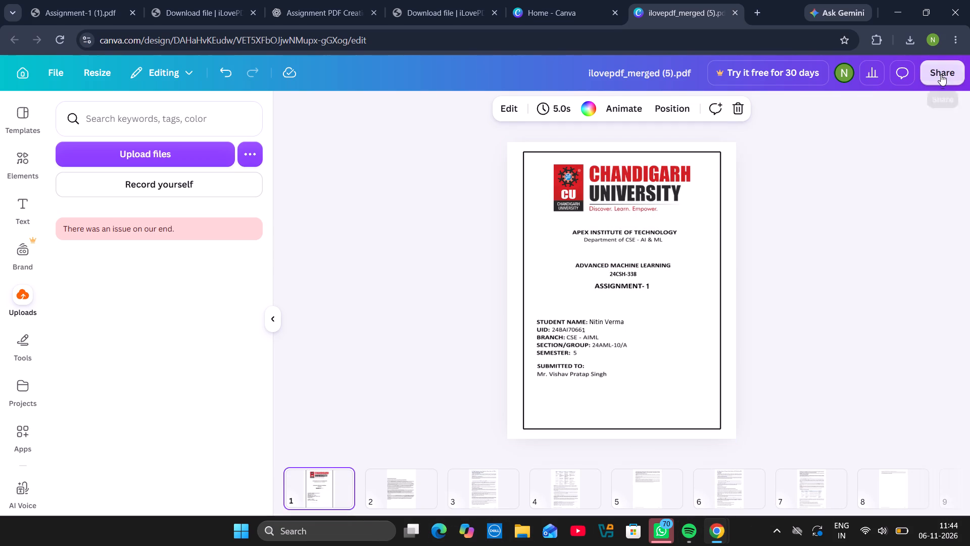
{"action": "left_click", "coordinate": [738, 357]}
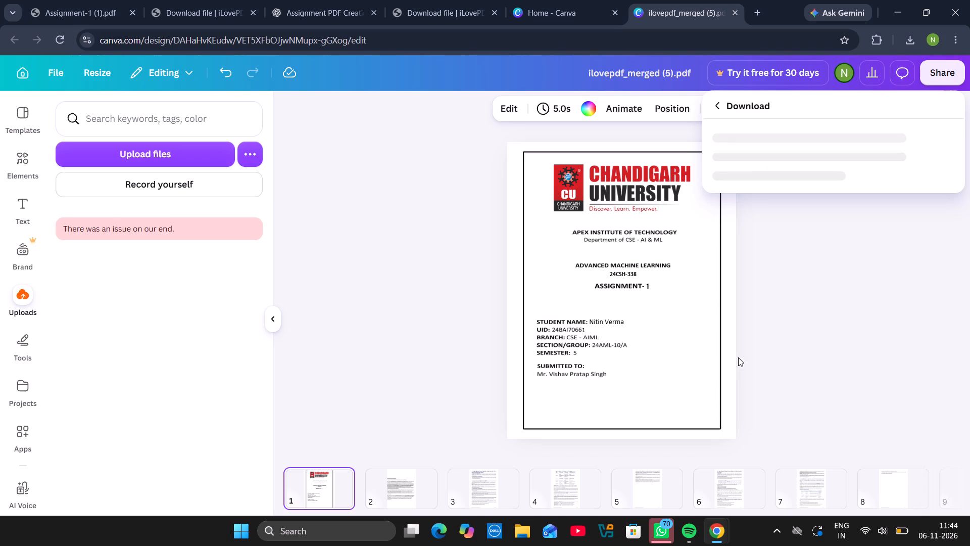
{"action": "left_click", "coordinate": [932, 171]}
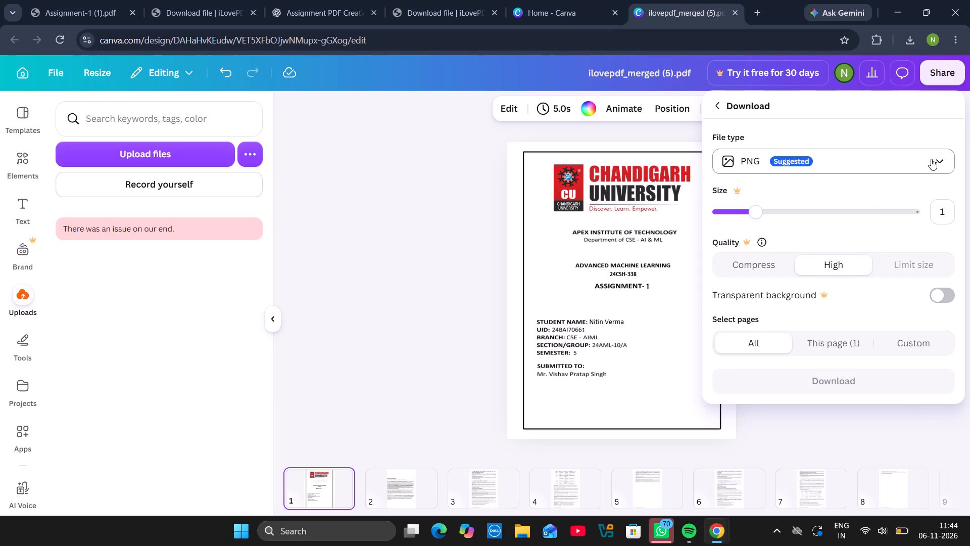
{"action": "left_click", "coordinate": [933, 159]}
{"action": "left_click", "coordinate": [802, 279]}
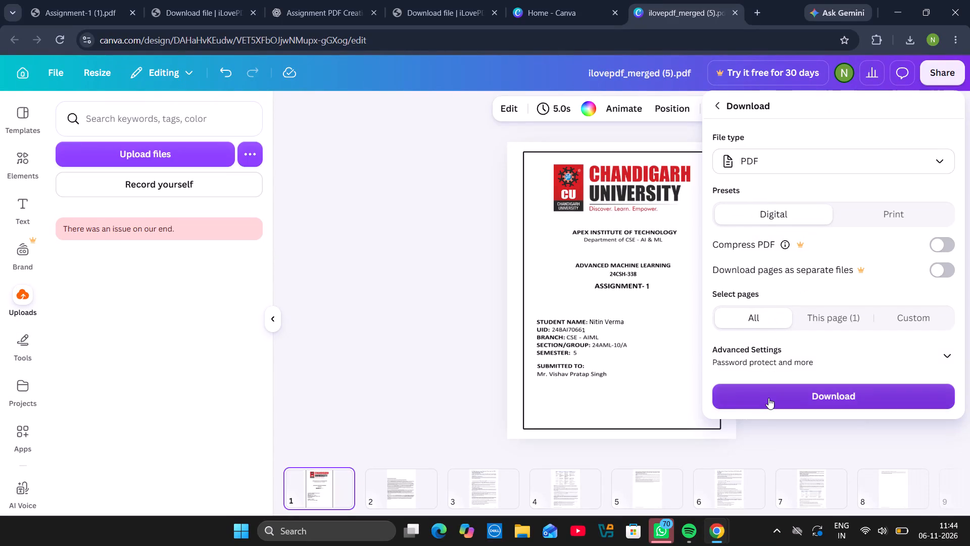
{"action": "left_click", "coordinate": [768, 398]}
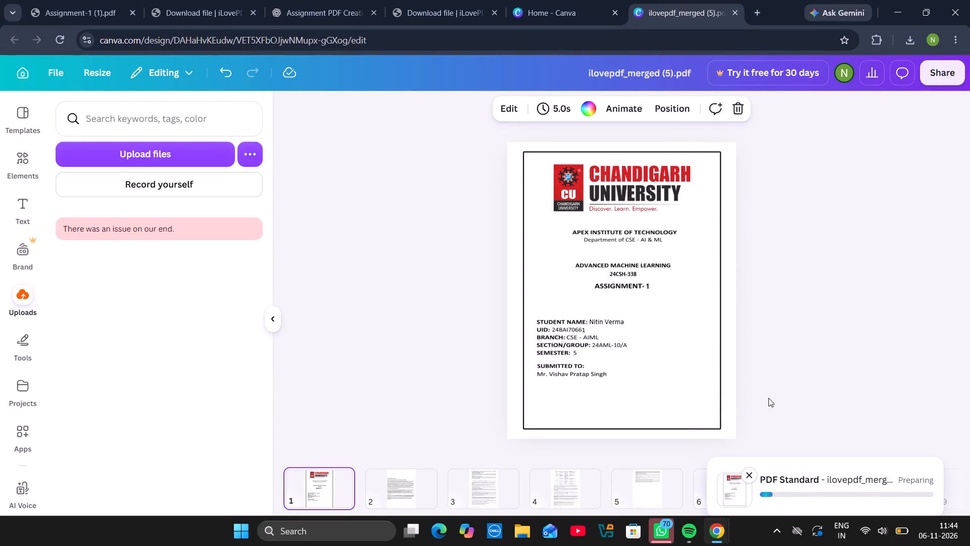
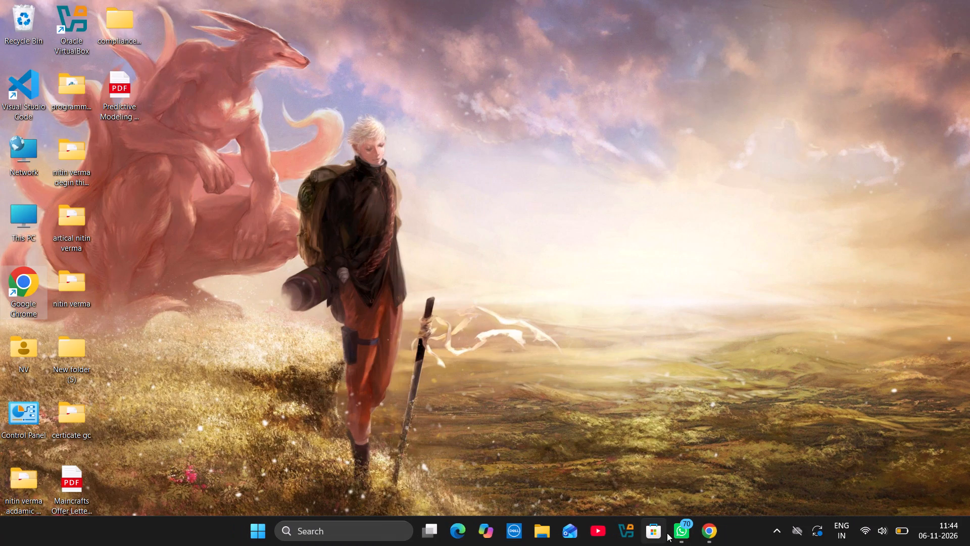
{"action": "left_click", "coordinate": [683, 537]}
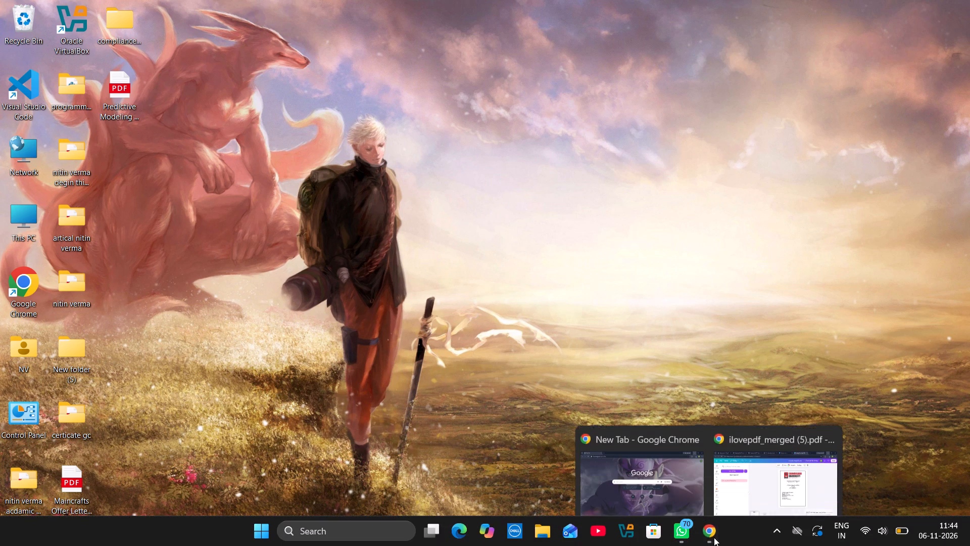
{"action": "left_click", "coordinate": [767, 471]}
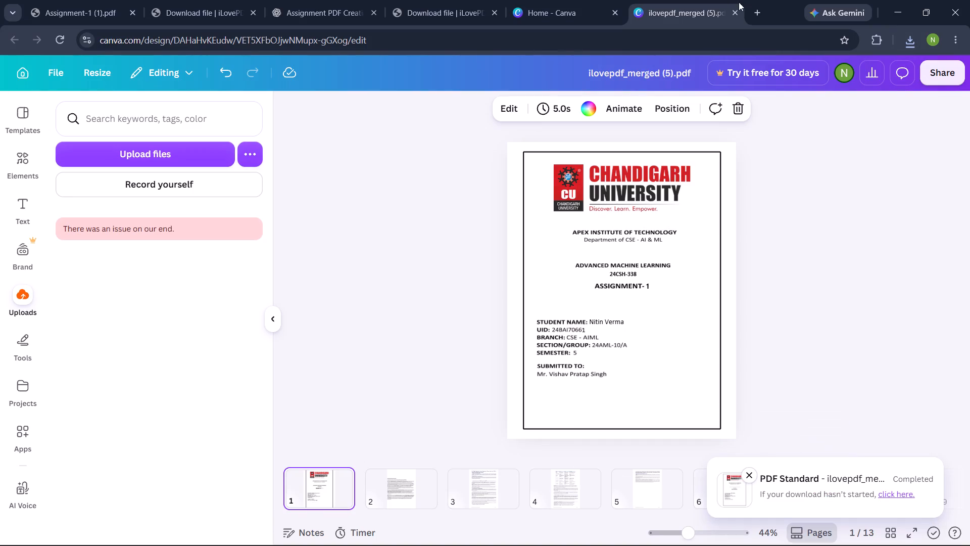
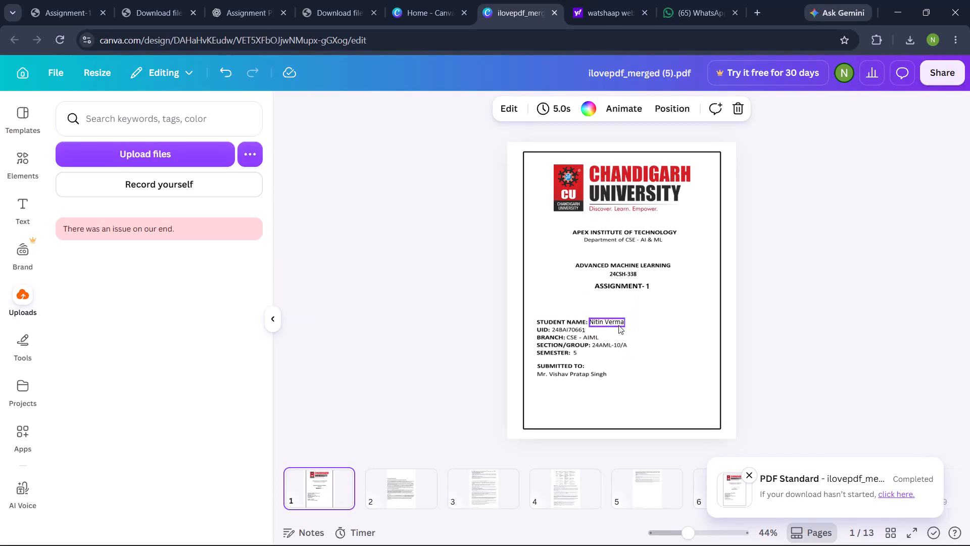
Clear the existing student name from the STUDENT NAME line on the cover page.
{"action": "left_click", "coordinate": [618, 325]}
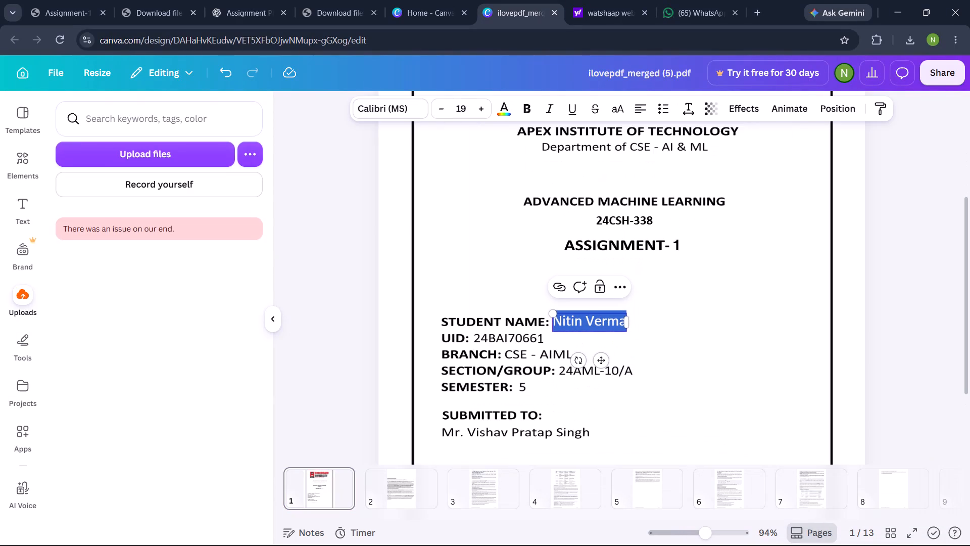
{"action": "left_click", "coordinate": [617, 325]}
{"action": "key", "text": "Right"}
{"action": "key", "text": "BackSpace"}
{"action": "key", "text": "BackSpace"}
{"action": "key", "text": "BackSpace"}
{"action": "key", "text": "BackSpace"}
{"action": "key", "text": "BackSpace"}
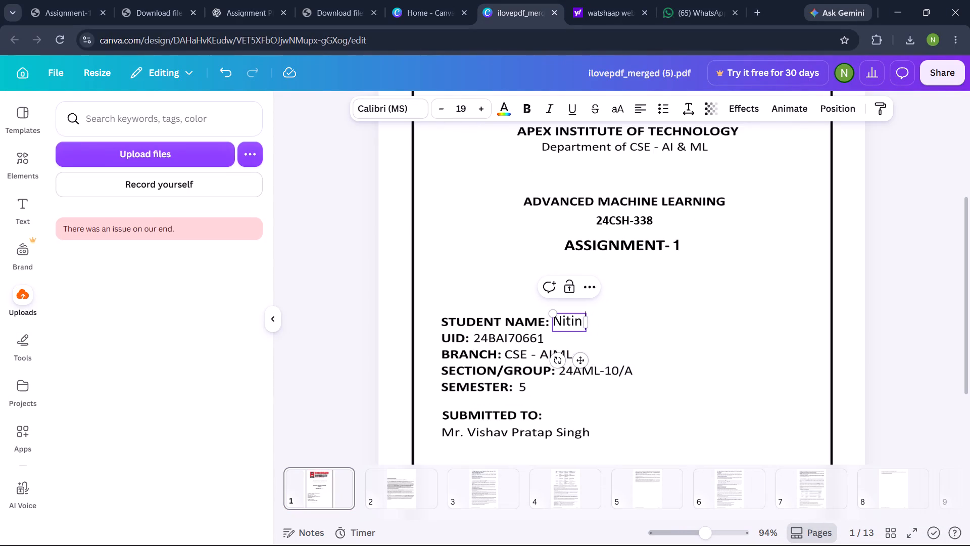
{"action": "key", "text": "BackSpace"}
{"action": "key", "text": "BackSpace"}
{"action": "key", "text": "BackSpace"}
{"action": "key", "text": "BackSpace"}
{"action": "key", "text": "BackSpace"}
{"action": "key", "text": "BackSpace"}
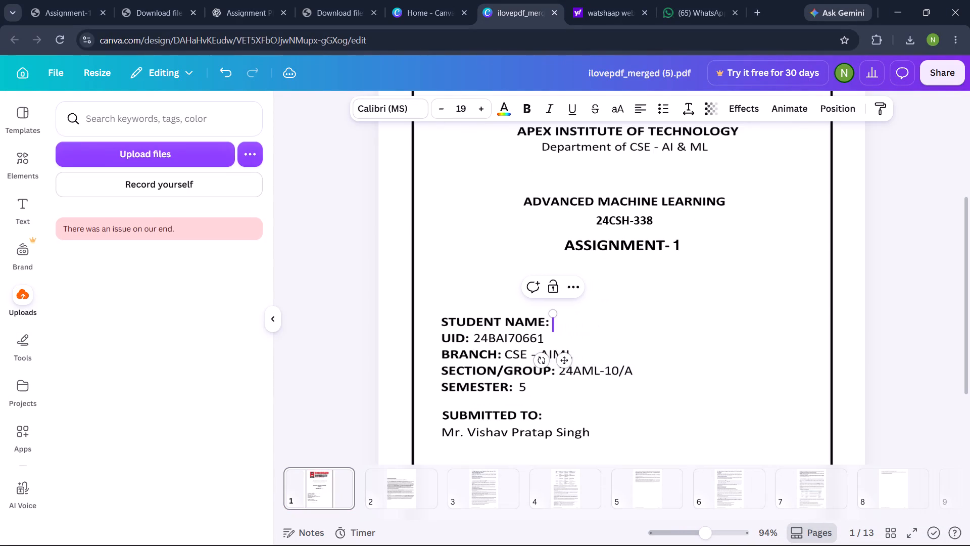
Enter the other student's full name after the STUDENT NAME label on the cover page.
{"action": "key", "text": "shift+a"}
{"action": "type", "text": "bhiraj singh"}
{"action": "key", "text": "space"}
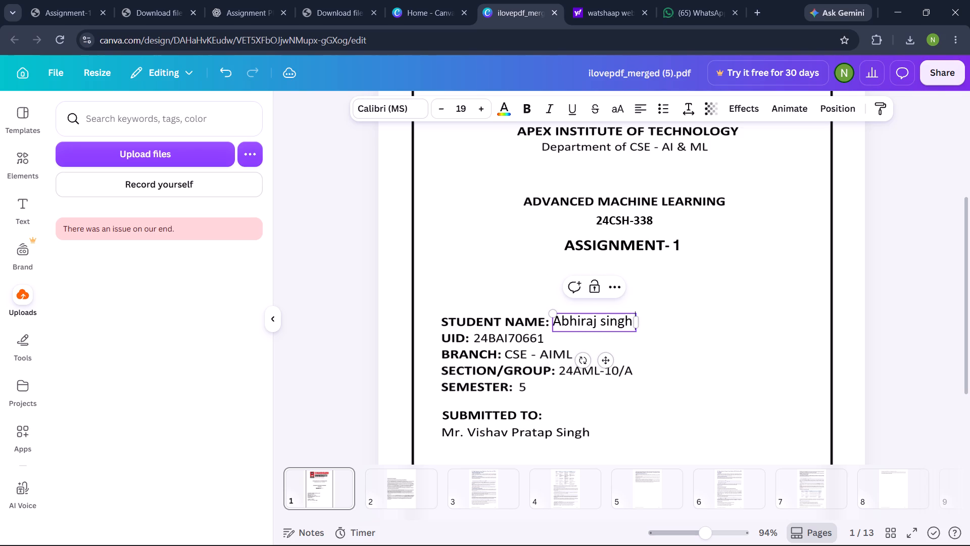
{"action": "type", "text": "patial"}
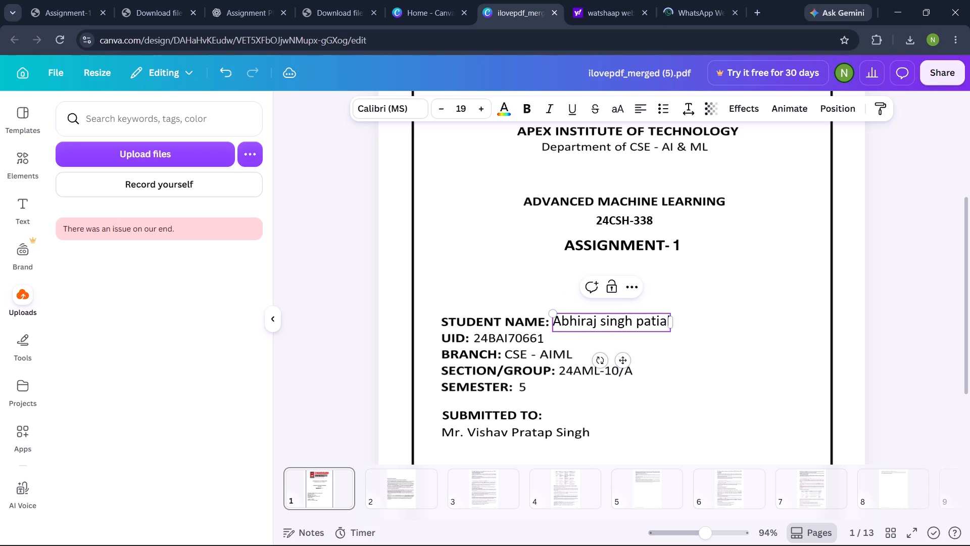
Delete the separate text element holding the last digit of the UID on the cover page.
{"action": "left_click", "coordinate": [538, 336]}
{"action": "left_click", "coordinate": [529, 339]}
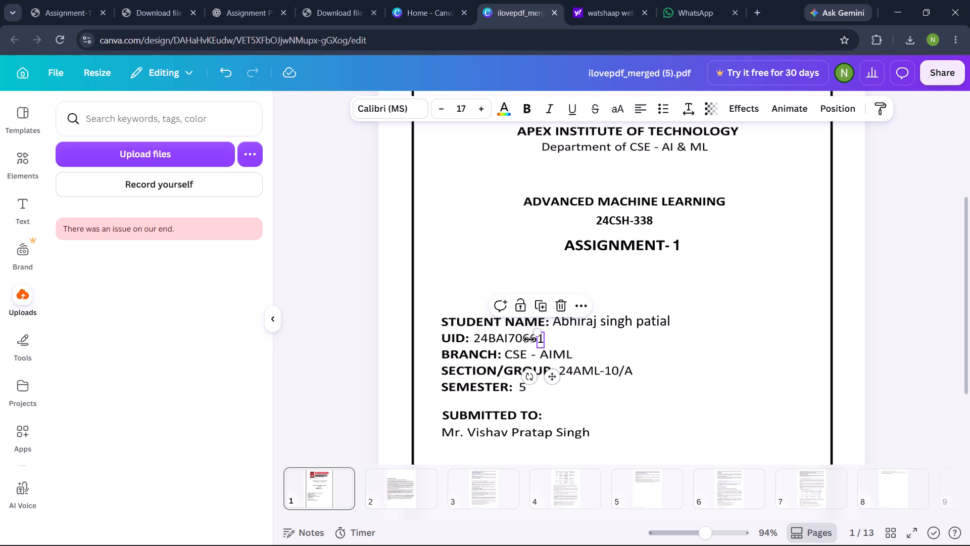
{"action": "double_click", "coordinate": [540, 340]}
{"action": "double_click", "coordinate": [540, 340]}
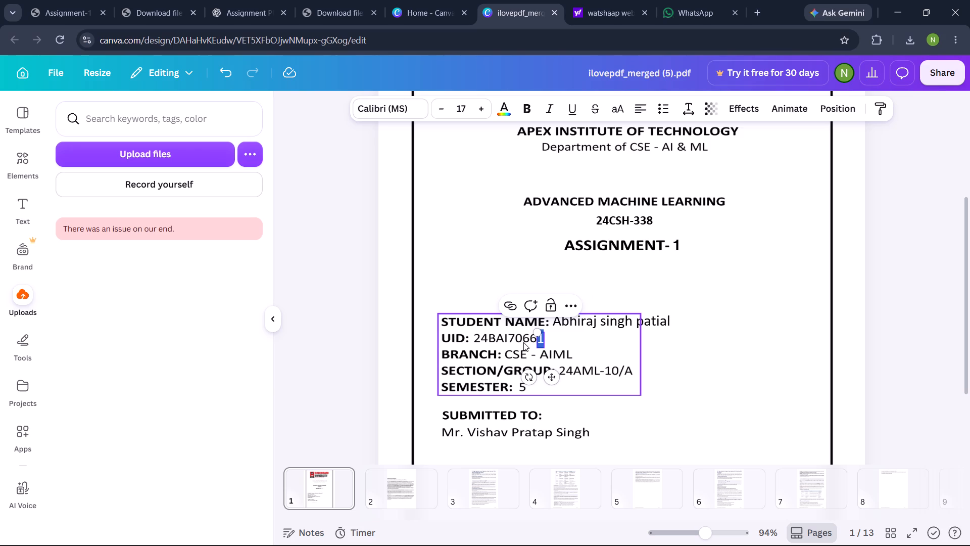
{"action": "double_click", "coordinate": [523, 342]}
{"action": "double_click", "coordinate": [523, 342]}
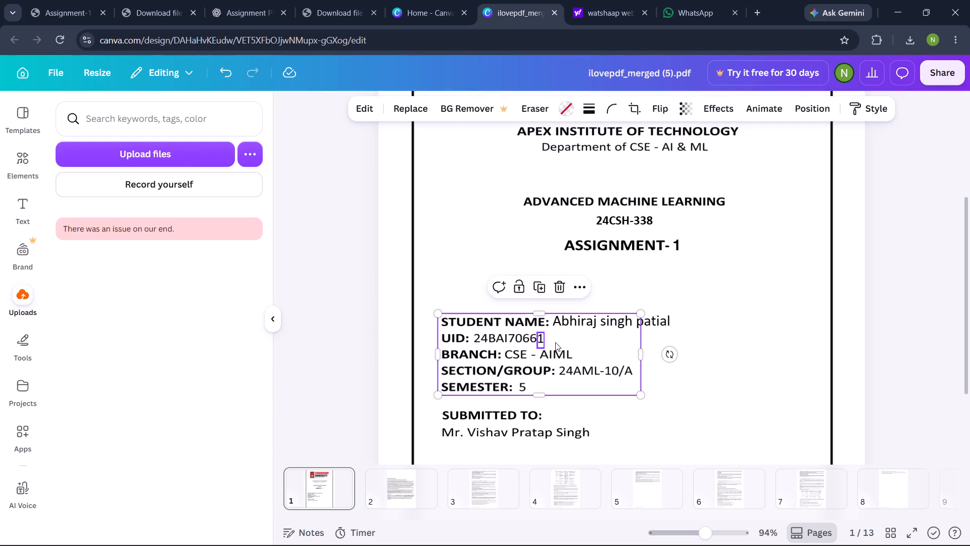
{"action": "left_click", "coordinate": [552, 342]}
{"action": "left_click", "coordinate": [569, 325]}
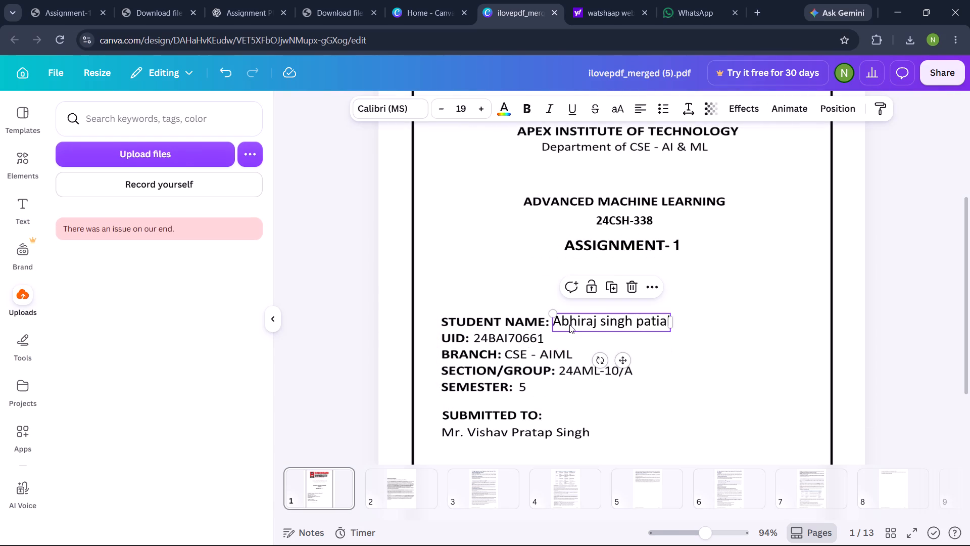
{"action": "left_click", "coordinate": [719, 380]}
{"action": "left_click", "coordinate": [540, 341]}
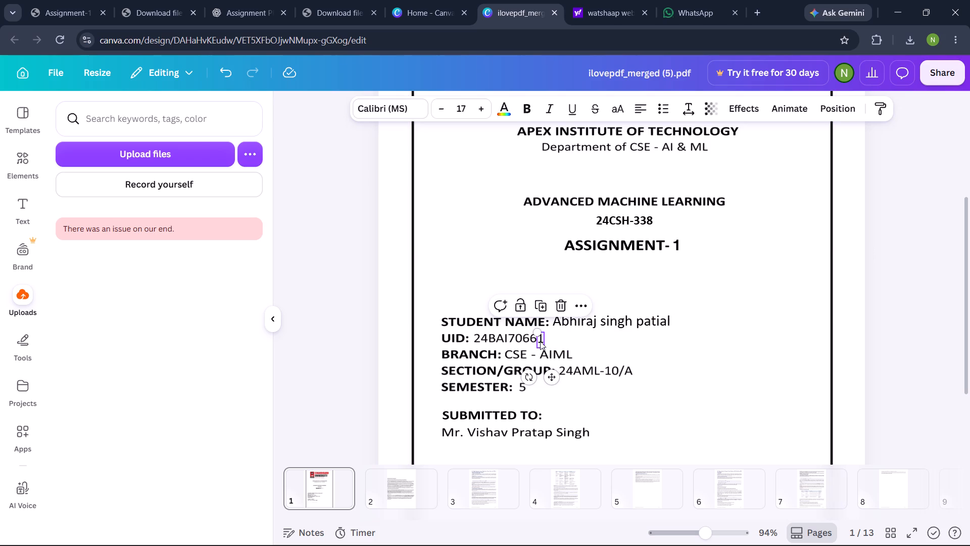
{"action": "key", "text": "BackSpace"}
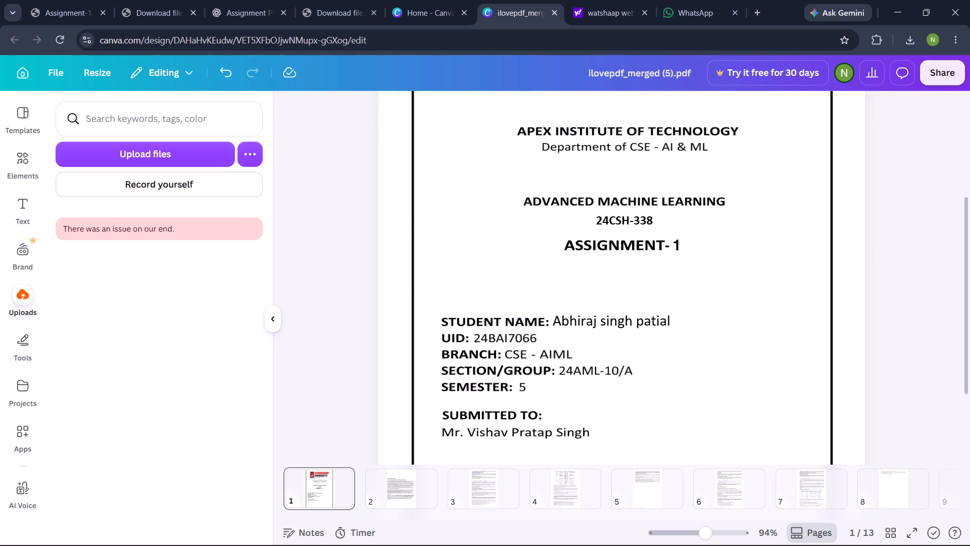
Cover the last remaining digit of the UID with white freehand strokes using the draw tool.
{"action": "left_click", "coordinate": [21, 335]}
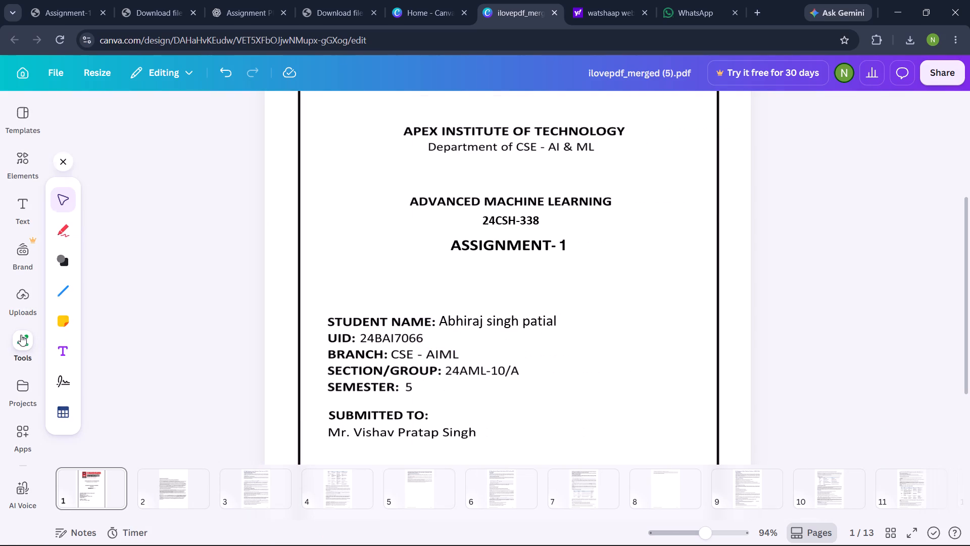
{"action": "left_click", "coordinate": [65, 235]}
{"action": "left_click", "coordinate": [105, 262]}
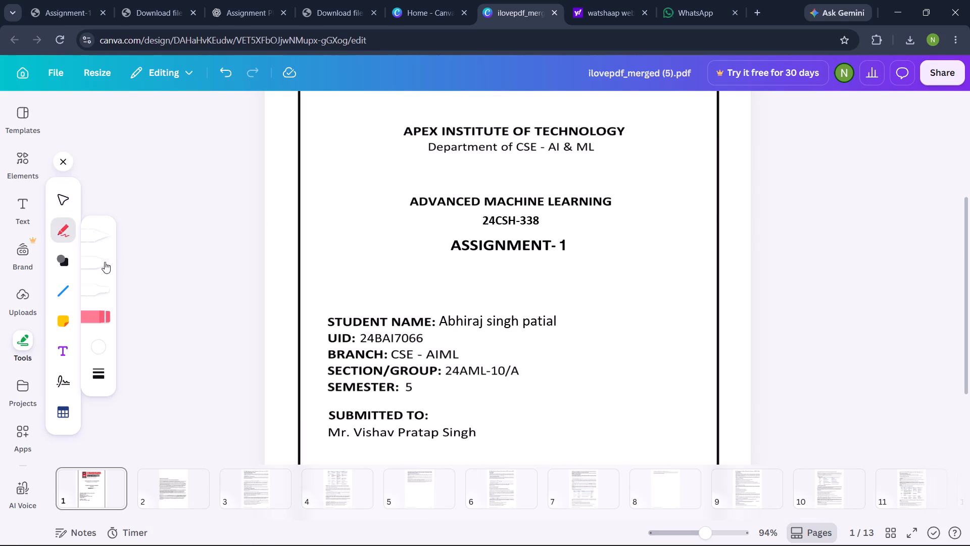
{"action": "left_click", "coordinate": [94, 262]}
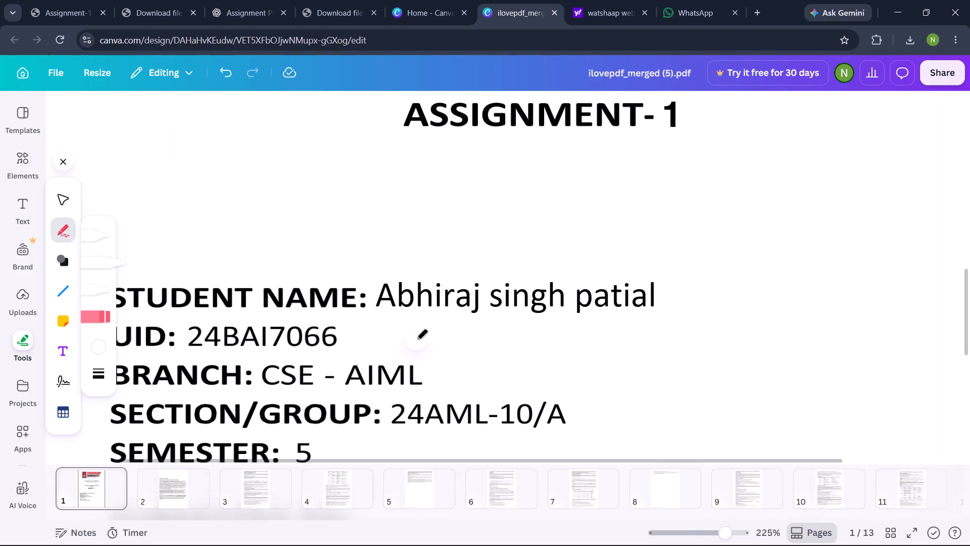
{"action": "left_click_drag", "start_coordinate": [316, 337], "coordinate": [326, 346]}
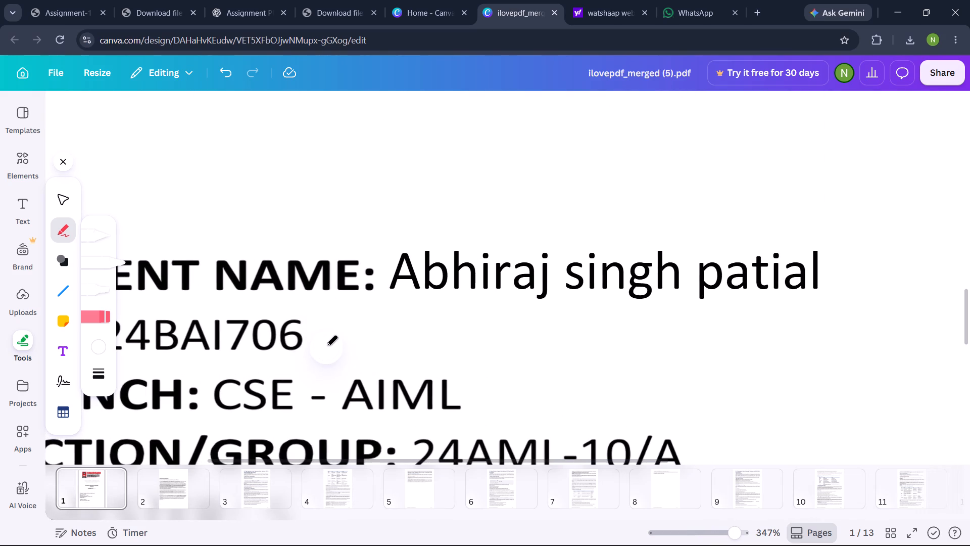
{"action": "left_click_drag", "start_coordinate": [326, 346], "coordinate": [393, 332]}
Add a text box reading 43 and place it directly after the remaining UID characters.
{"action": "left_click", "coordinate": [22, 212]}
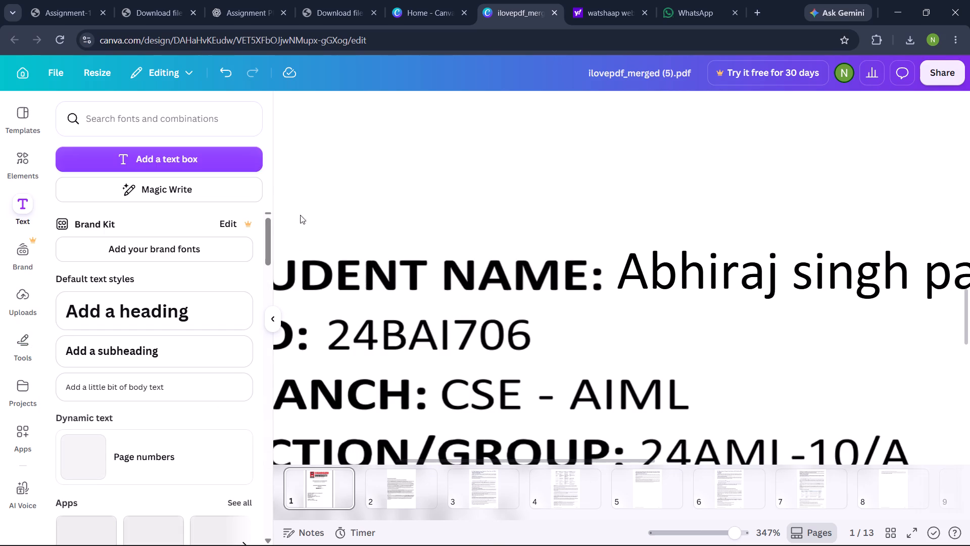
{"action": "left_click", "coordinate": [248, 159]}
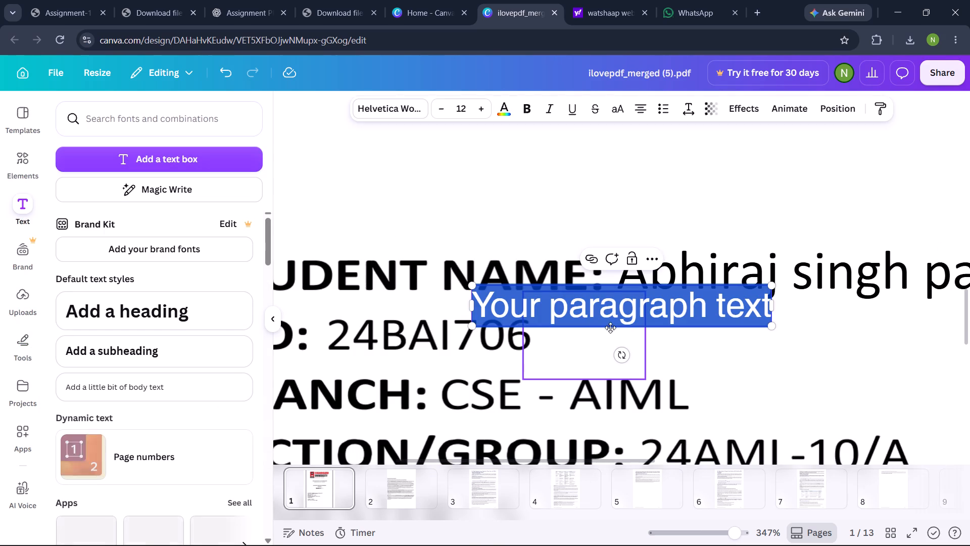
{"action": "key", "text": "BackSpace"}
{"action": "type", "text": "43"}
{"action": "left_click_drag", "start_coordinate": [638, 355], "coordinate": [631, 359]}
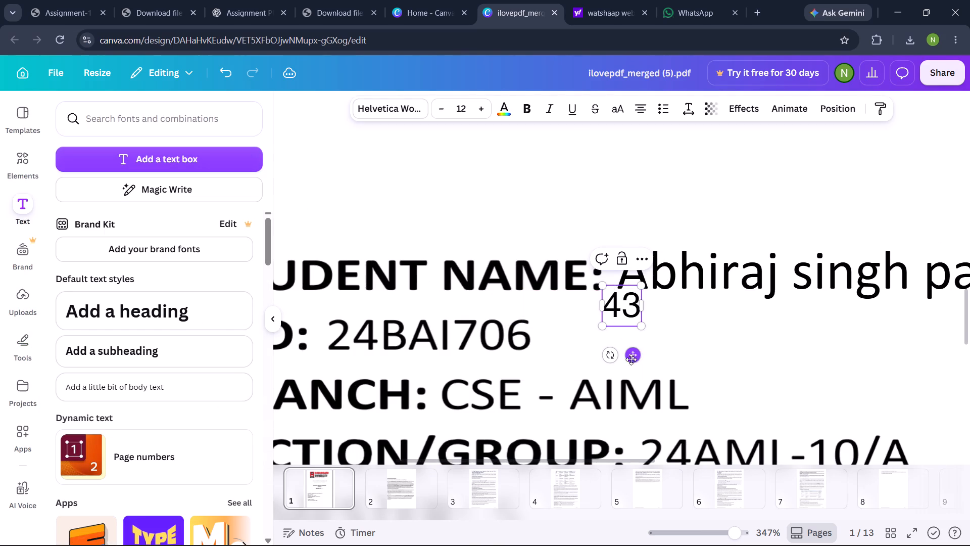
{"action": "left_click_drag", "start_coordinate": [631, 359], "coordinate": [572, 387]}
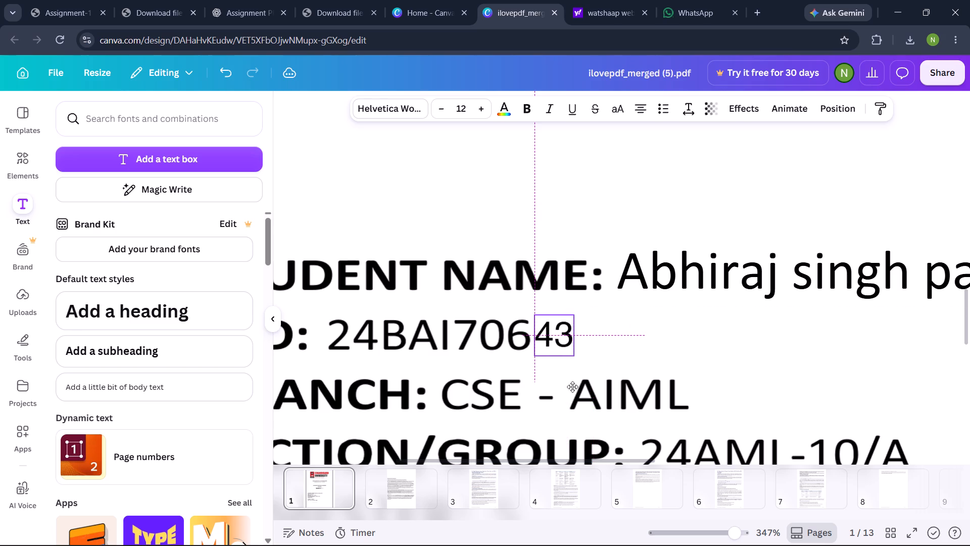
{"action": "left_click_drag", "start_coordinate": [572, 387], "coordinate": [572, 387]}
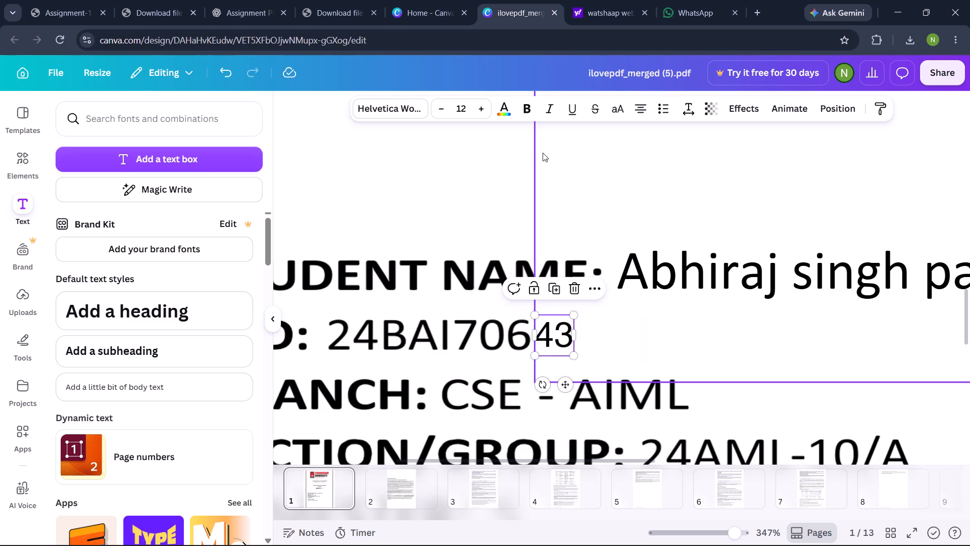
Set the font size of the 43 text to 14, keeping it in regular weight.
{"action": "left_click", "coordinate": [524, 105]}
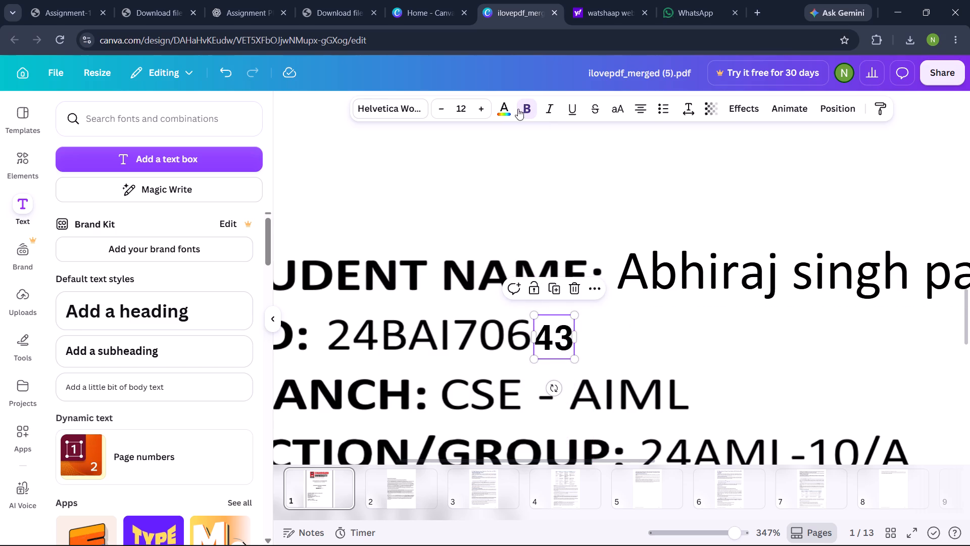
{"action": "left_click", "coordinate": [525, 106]}
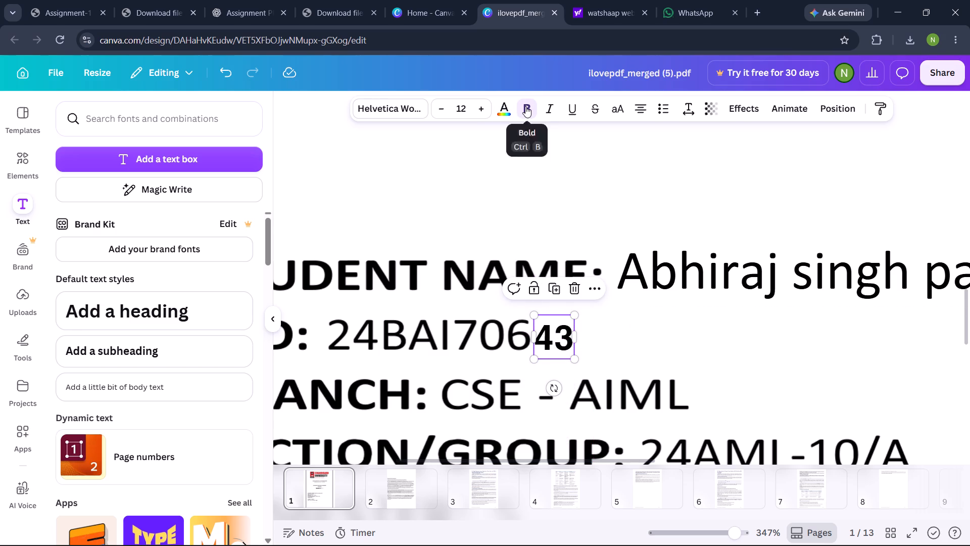
{"action": "left_click", "coordinate": [482, 107]}
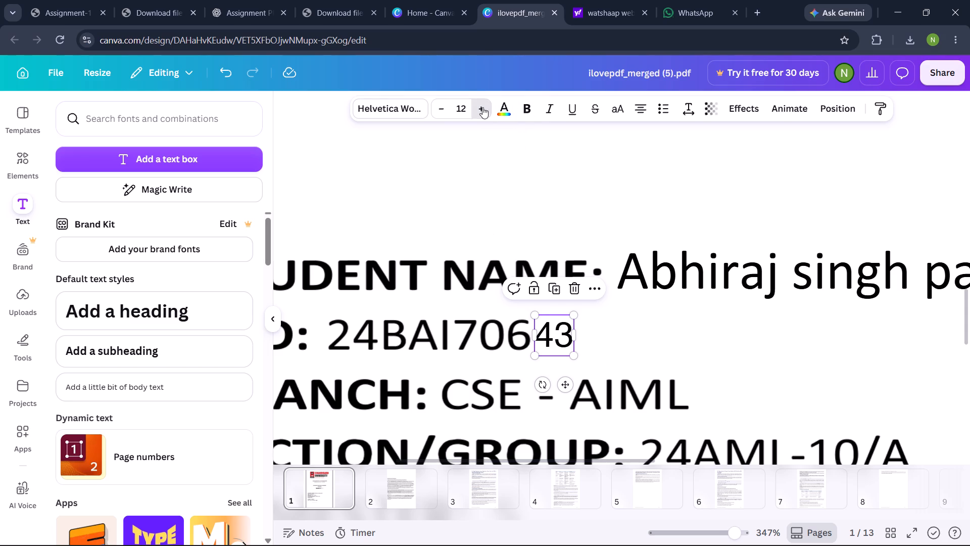
{"action": "left_click", "coordinate": [482, 107]}
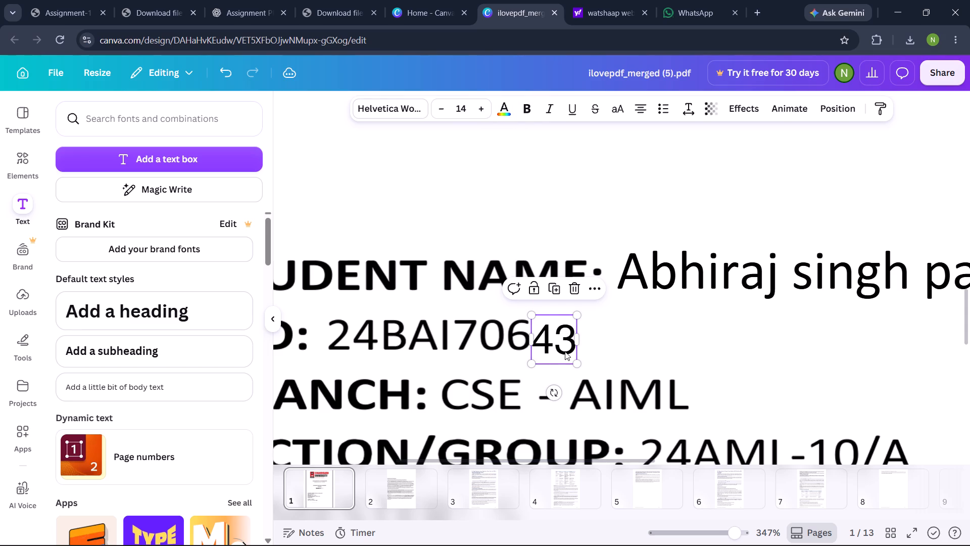
Adjust the white cover strokes and realign the 43 text level with the rest of the UID.
{"action": "left_click", "coordinate": [691, 340]}
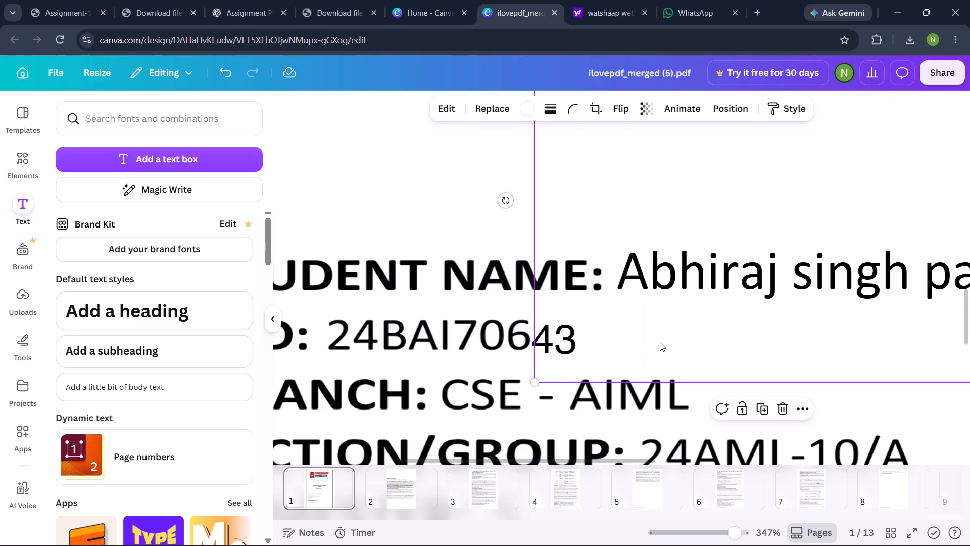
{"action": "left_click_drag", "start_coordinate": [570, 348], "coordinate": [571, 341]}
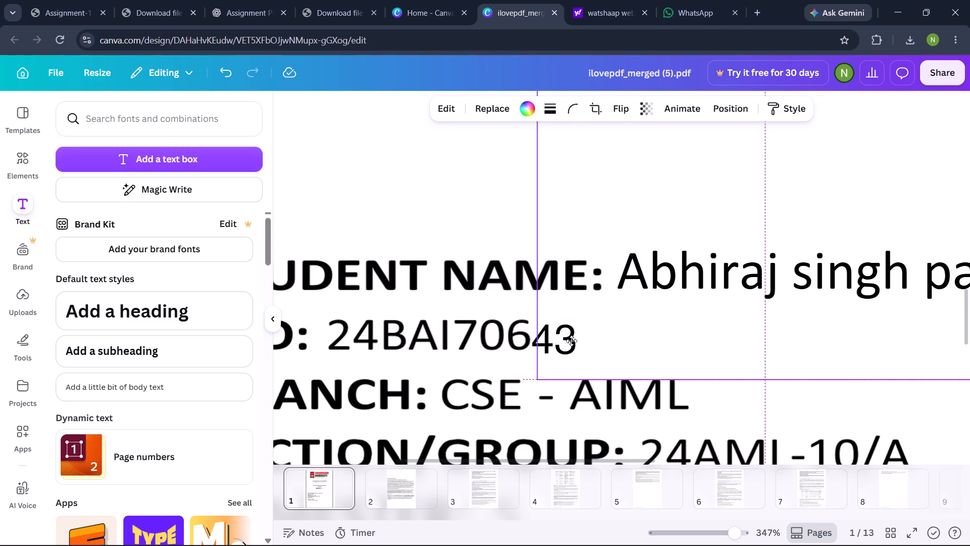
{"action": "left_click_drag", "start_coordinate": [571, 341], "coordinate": [561, 369]}
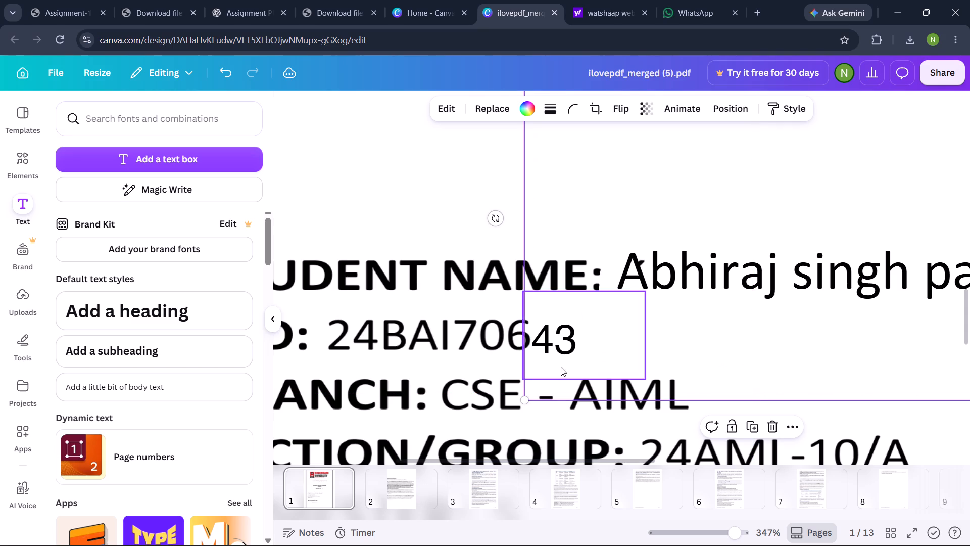
{"action": "left_click_drag", "start_coordinate": [606, 343], "coordinate": [611, 327]}
{"action": "left_click_drag", "start_coordinate": [563, 341], "coordinate": [574, 330]}
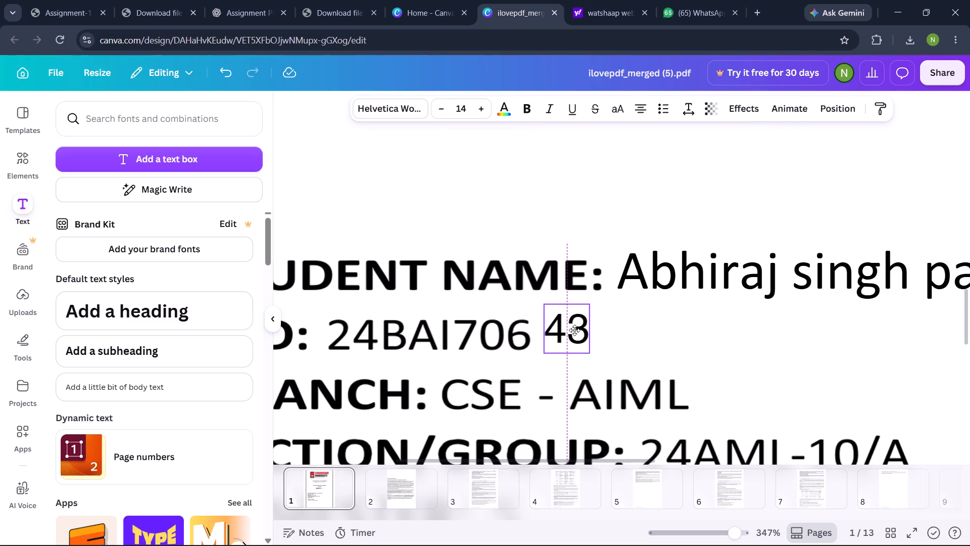
{"action": "left_click_drag", "start_coordinate": [574, 330], "coordinate": [567, 335]}
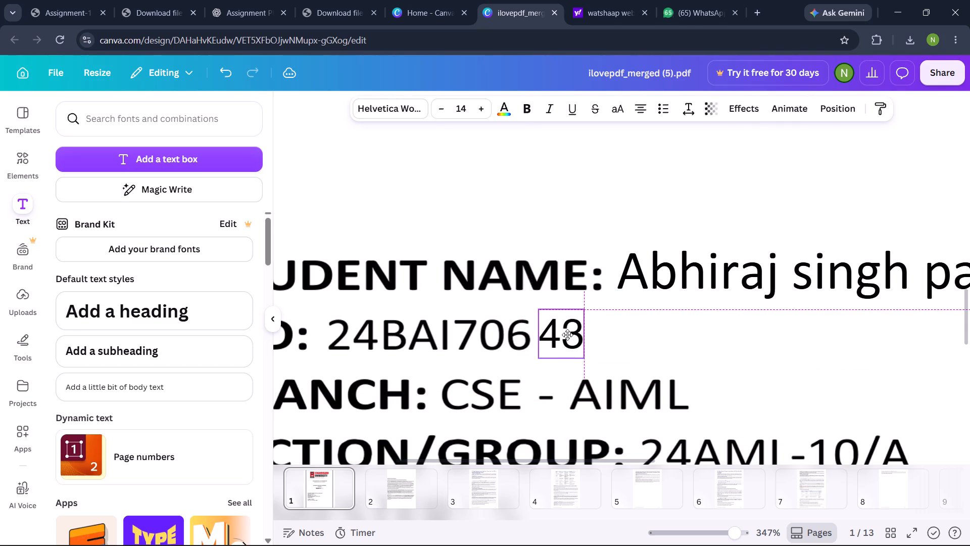
{"action": "double_click", "coordinate": [487, 114]}
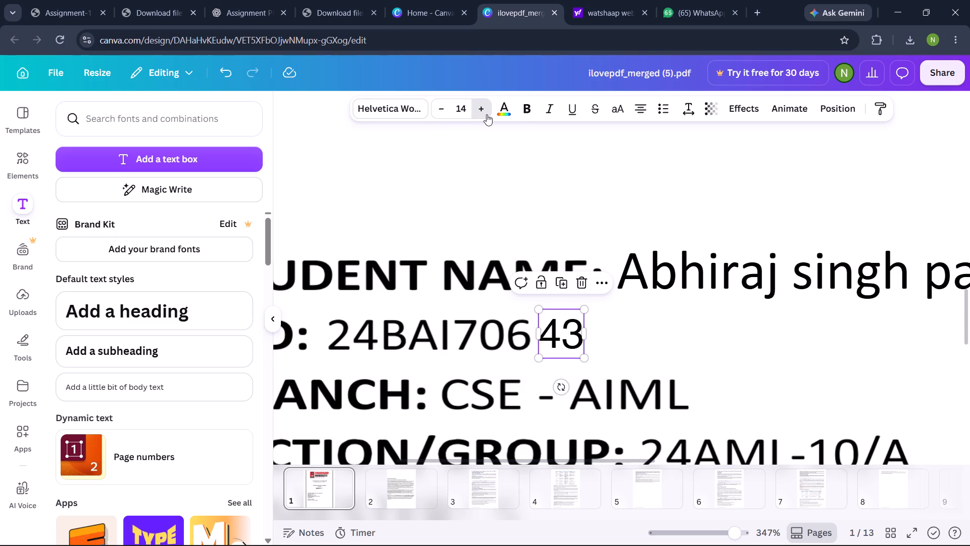
{"action": "key", "text": "Escape"}
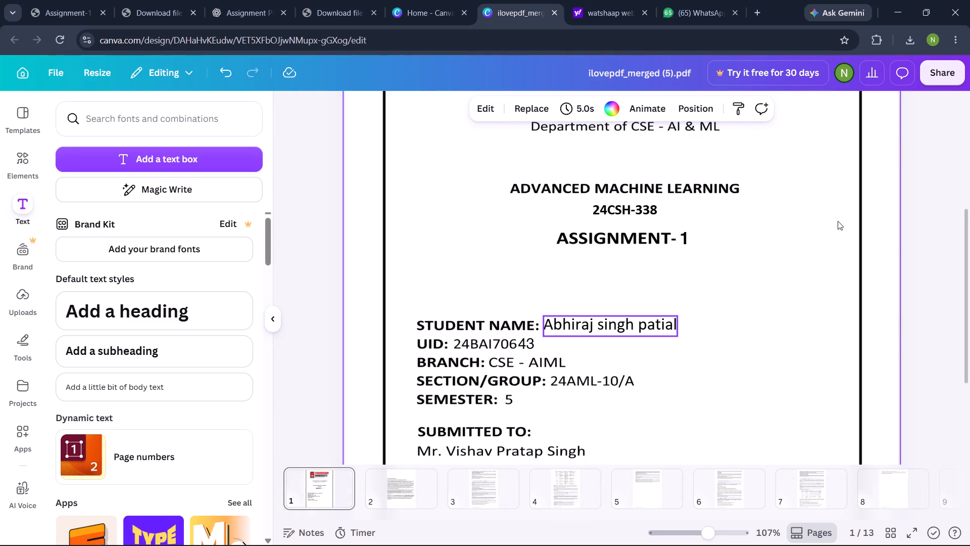
Download all pages of the updated design as a PDF with the Digital preset.
{"action": "left_click", "coordinate": [944, 72]}
{"action": "left_click", "coordinate": [735, 373]}
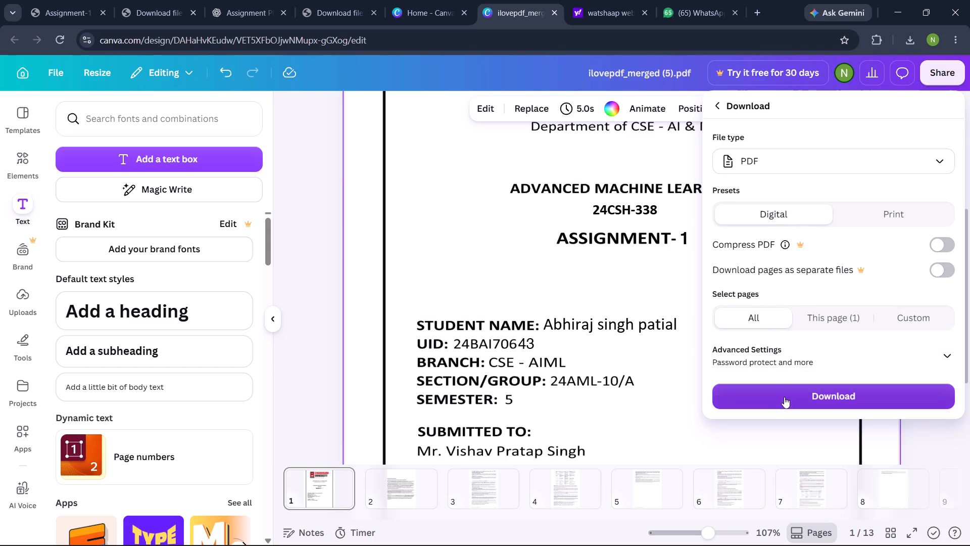
{"action": "left_click", "coordinate": [783, 398]}
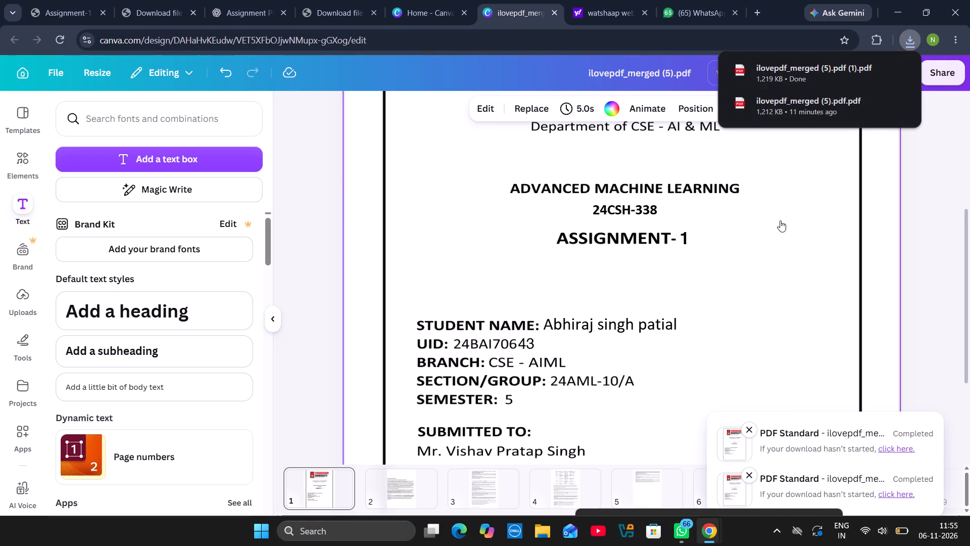
Show the newest downloaded PDF, ilovepdf_merged (5).pdf (1), in the Downloads folder in File Explorer.
{"action": "left_click", "coordinate": [877, 72]}
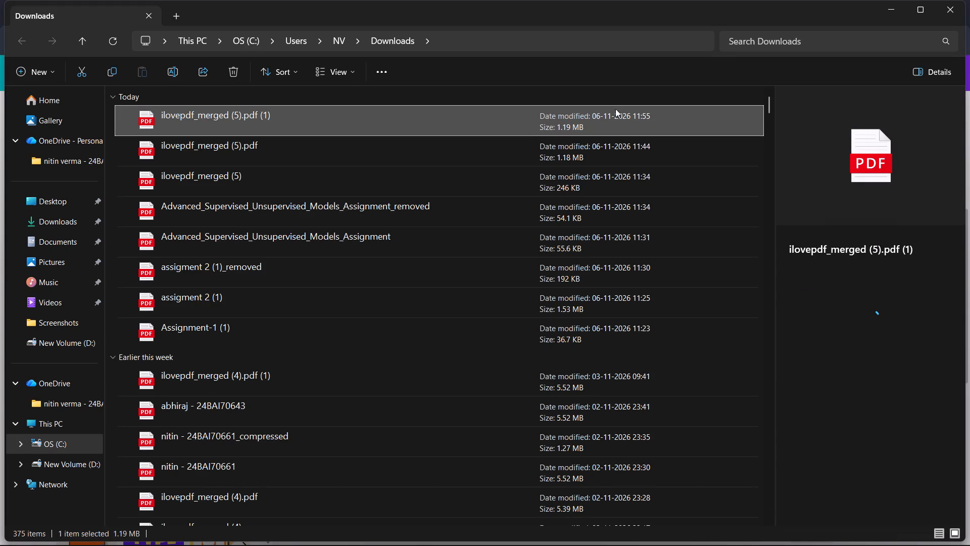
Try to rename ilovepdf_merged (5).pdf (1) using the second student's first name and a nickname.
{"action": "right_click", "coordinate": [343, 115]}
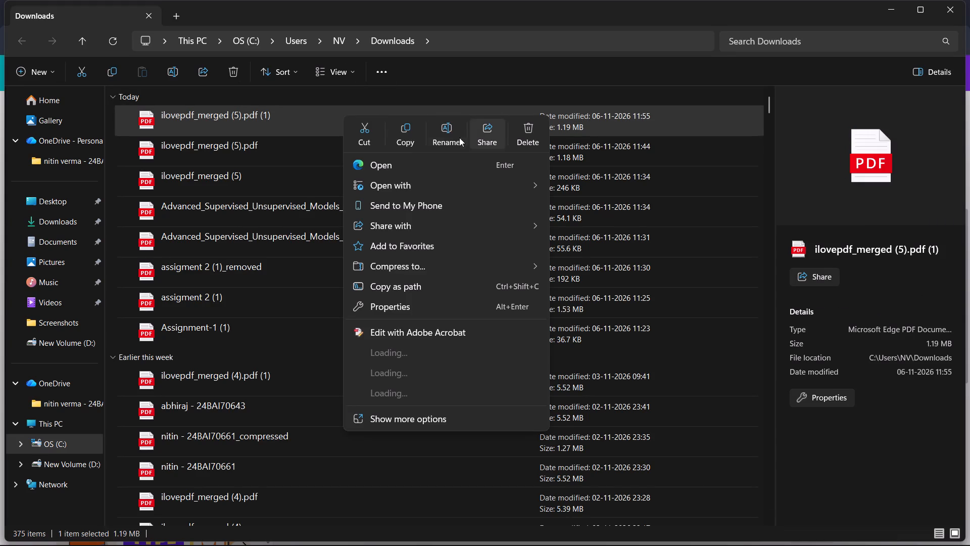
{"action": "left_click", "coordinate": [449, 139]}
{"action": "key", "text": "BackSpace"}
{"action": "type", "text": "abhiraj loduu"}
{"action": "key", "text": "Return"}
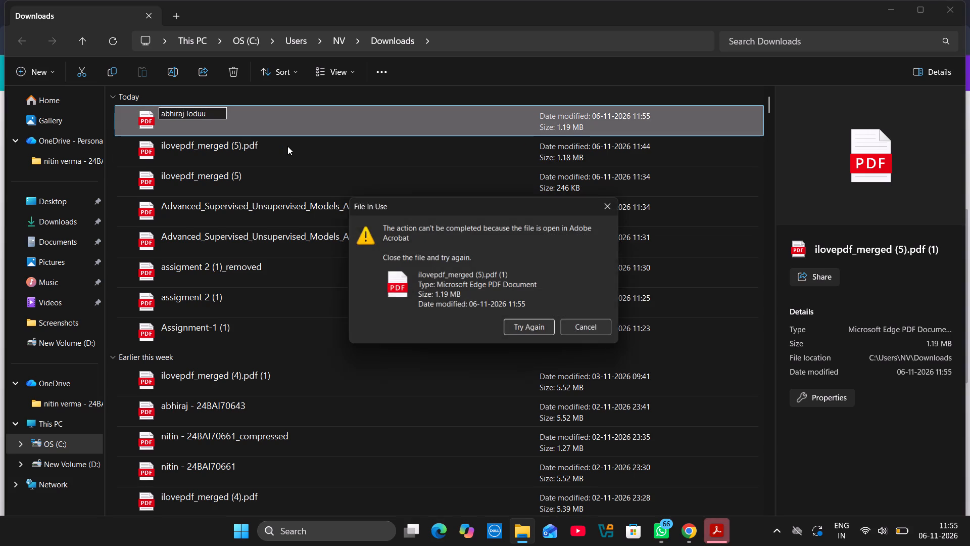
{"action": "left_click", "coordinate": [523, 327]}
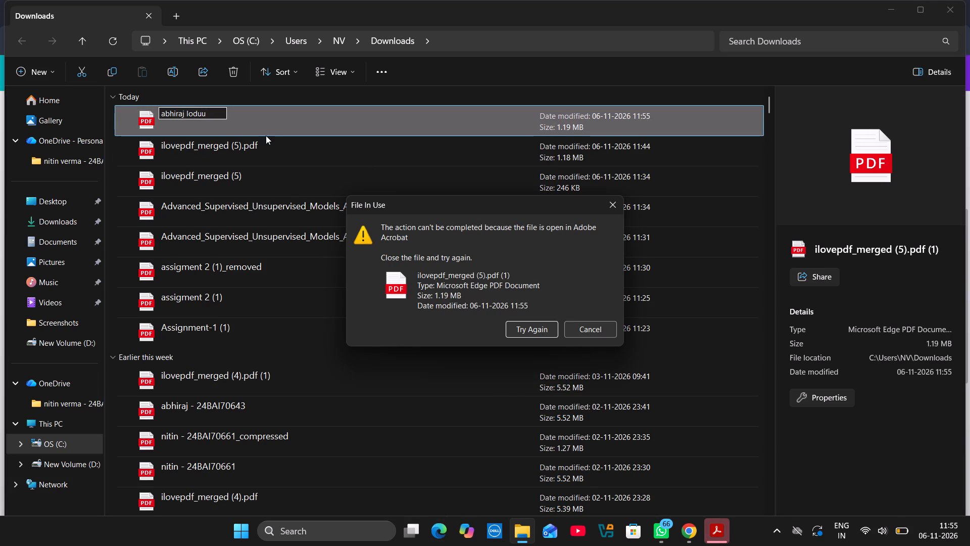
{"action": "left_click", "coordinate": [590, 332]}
Rename ilovepdf_merged (5).pdf (1) with the second student's first name and a different nickname, closing its open copy in Adobe Acrobat.
{"action": "left_click", "coordinate": [277, 120]}
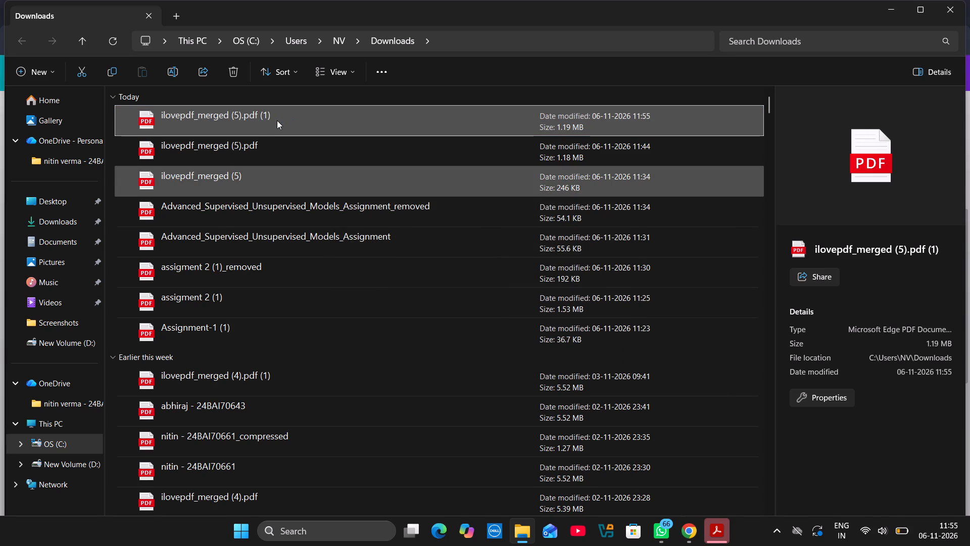
{"action": "right_click", "coordinate": [277, 120]}
{"action": "left_click", "coordinate": [388, 150]}
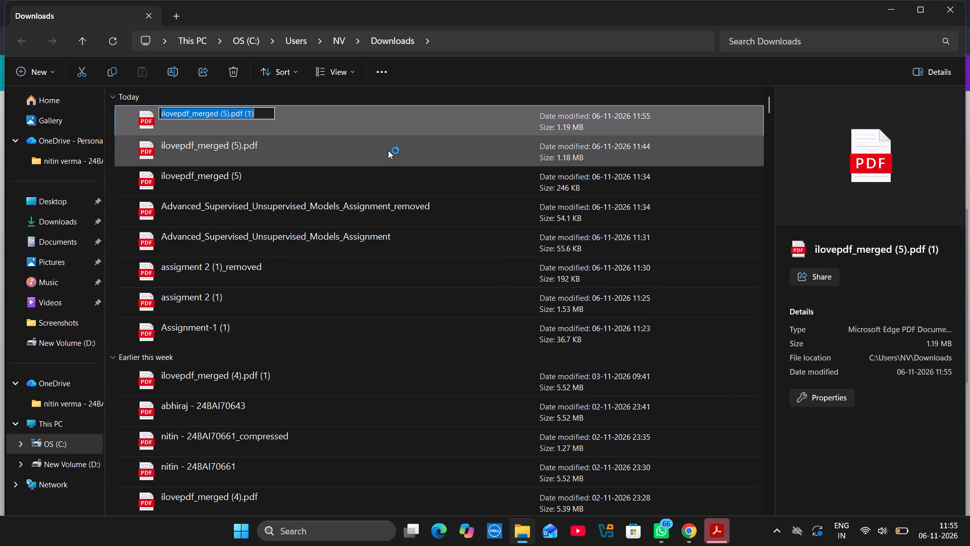
{"action": "key", "text": "BackSpace"}
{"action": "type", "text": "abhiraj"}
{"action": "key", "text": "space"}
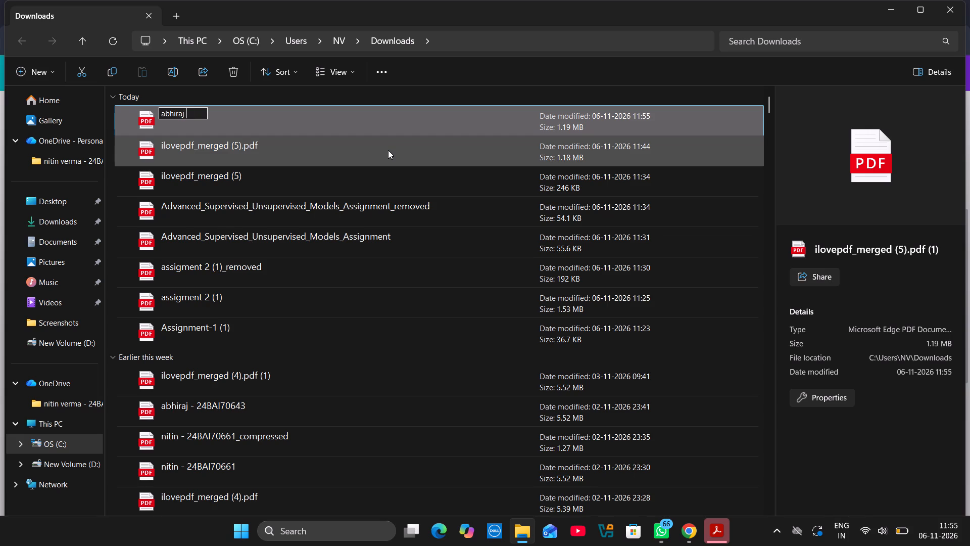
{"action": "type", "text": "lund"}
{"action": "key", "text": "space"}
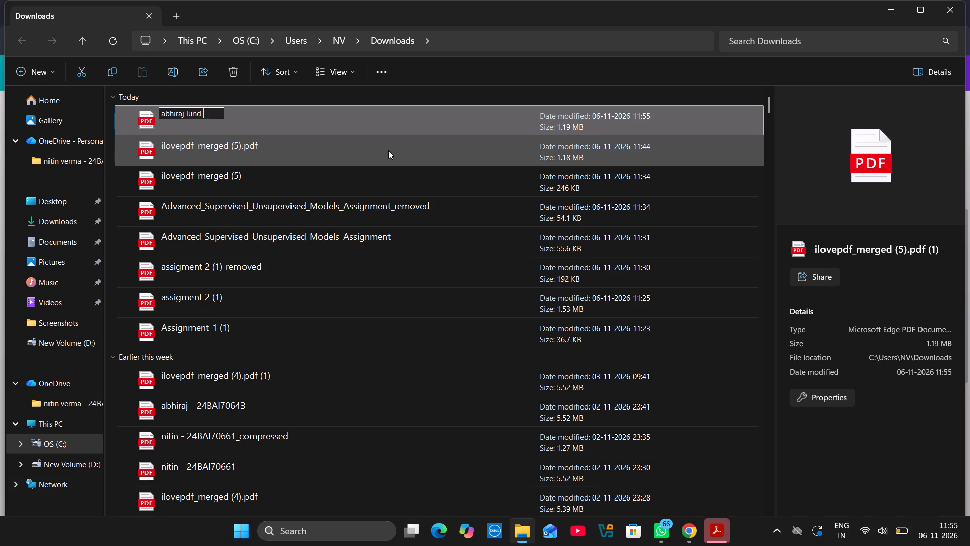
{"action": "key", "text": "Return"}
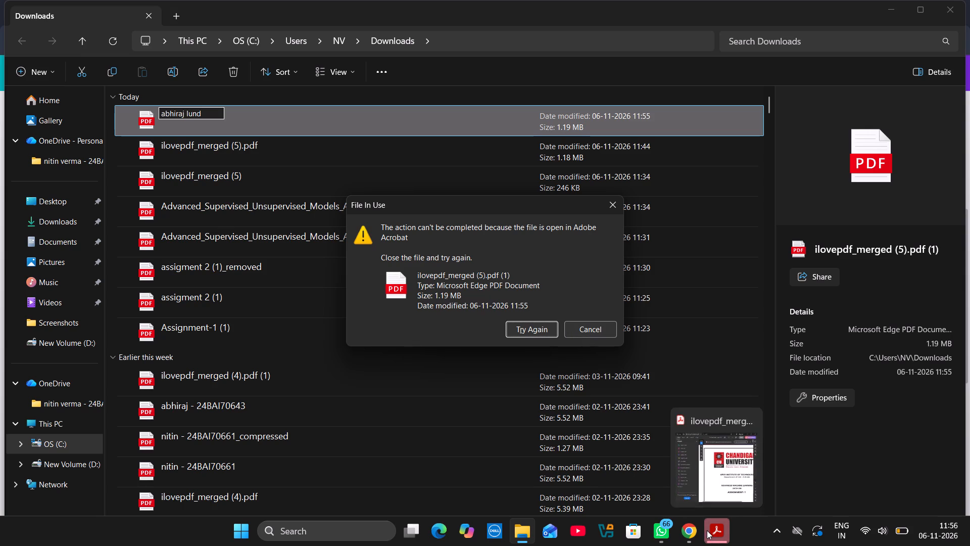
{"action": "left_click", "coordinate": [755, 425]}
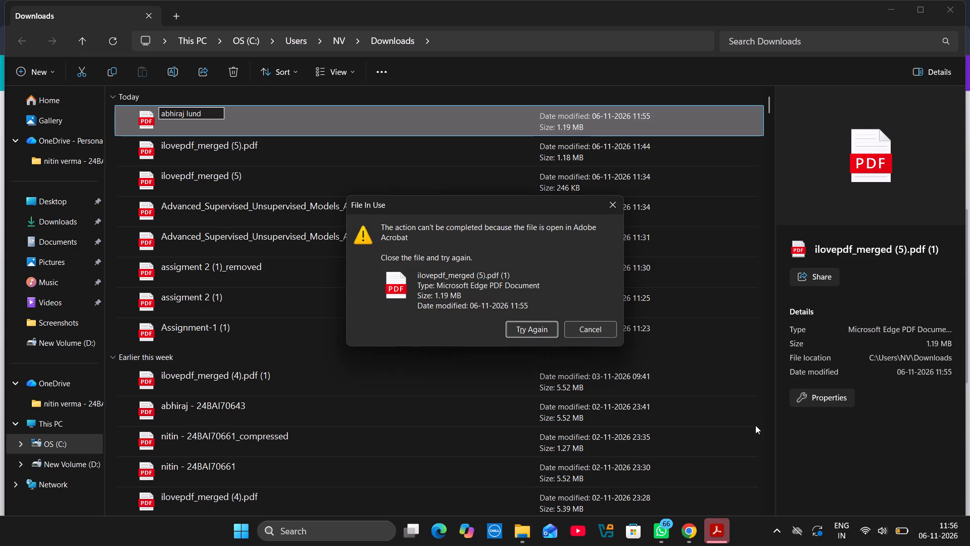
{"action": "left_click", "coordinate": [536, 331]}
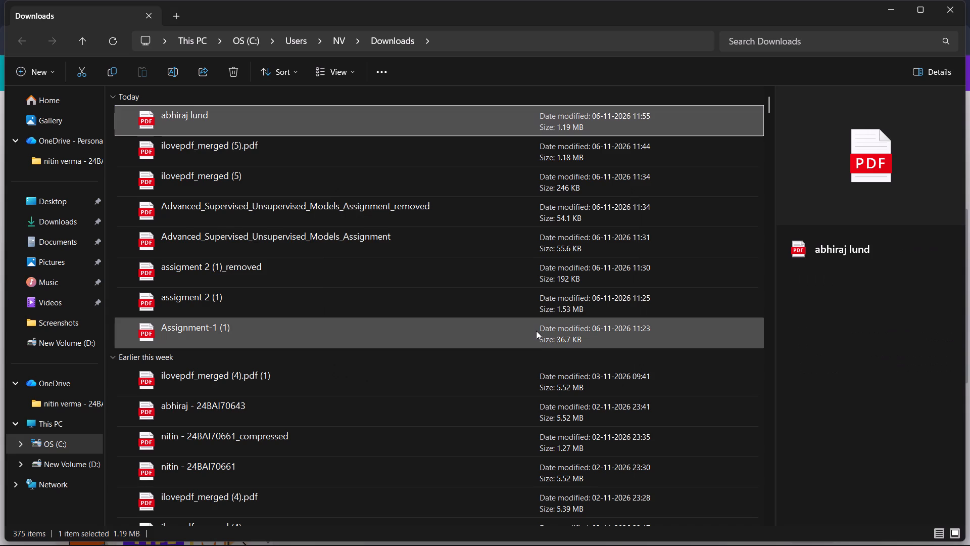
Rename the earlier download ilovepdf_merged (5).pdf with the first student's full name and UID, separated by a hyphen.
{"action": "left_click", "coordinate": [335, 149]}
{"action": "right_click", "coordinate": [335, 149]}
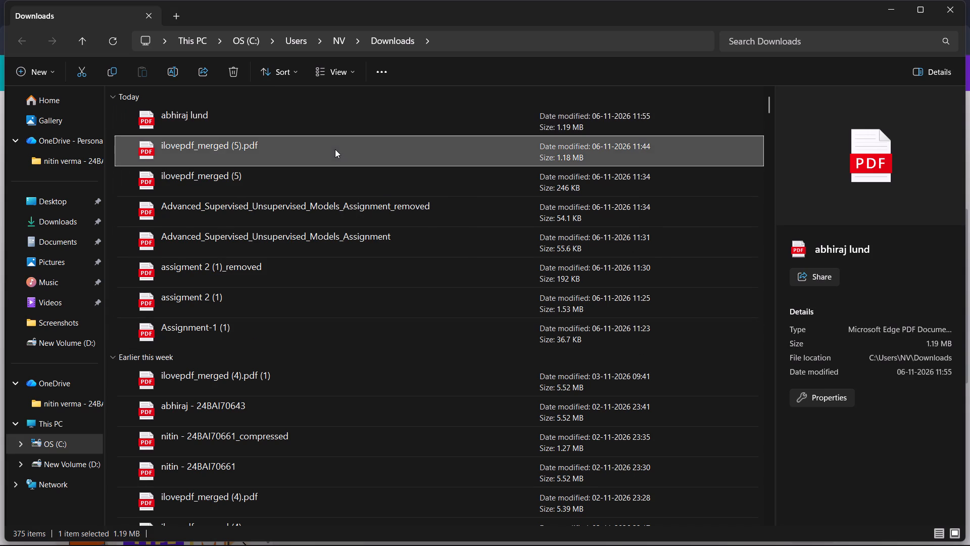
{"action": "left_click", "coordinate": [446, 177]}
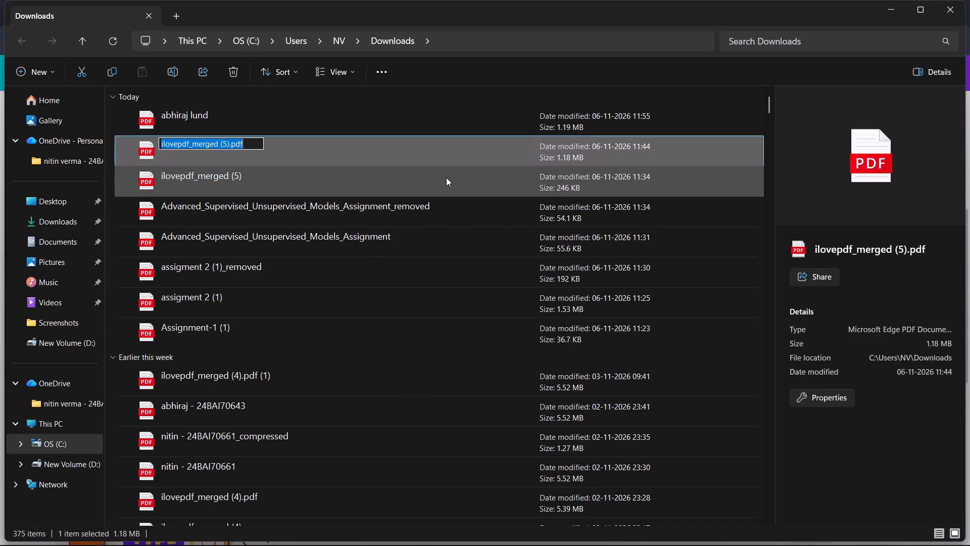
{"action": "key", "text": "BackSpace"}
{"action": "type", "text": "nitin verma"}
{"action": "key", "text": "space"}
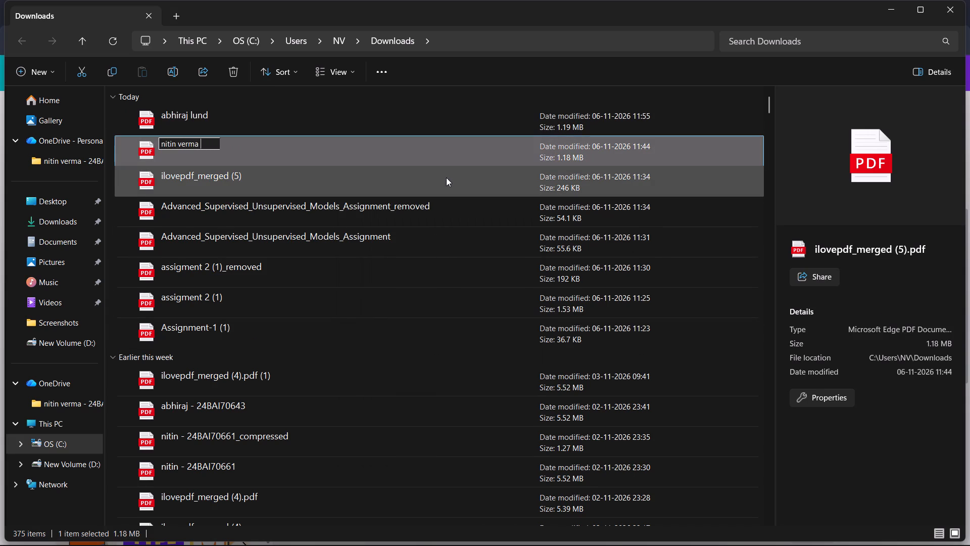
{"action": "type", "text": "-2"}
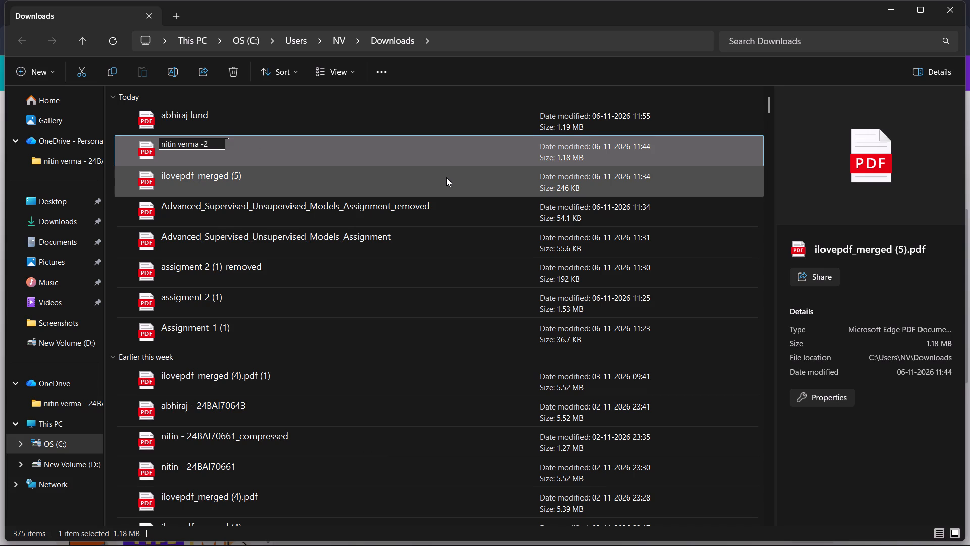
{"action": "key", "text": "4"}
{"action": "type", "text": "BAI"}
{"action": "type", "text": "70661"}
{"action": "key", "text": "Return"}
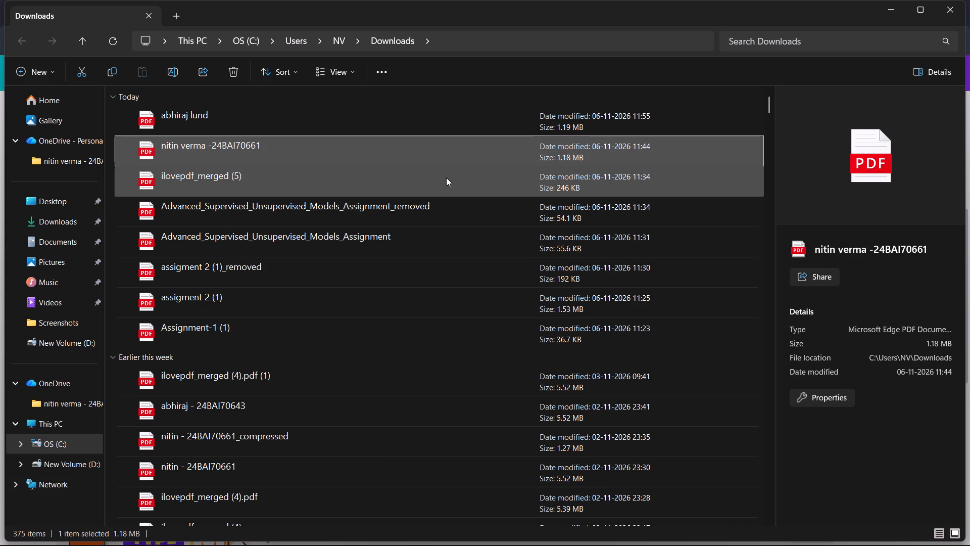
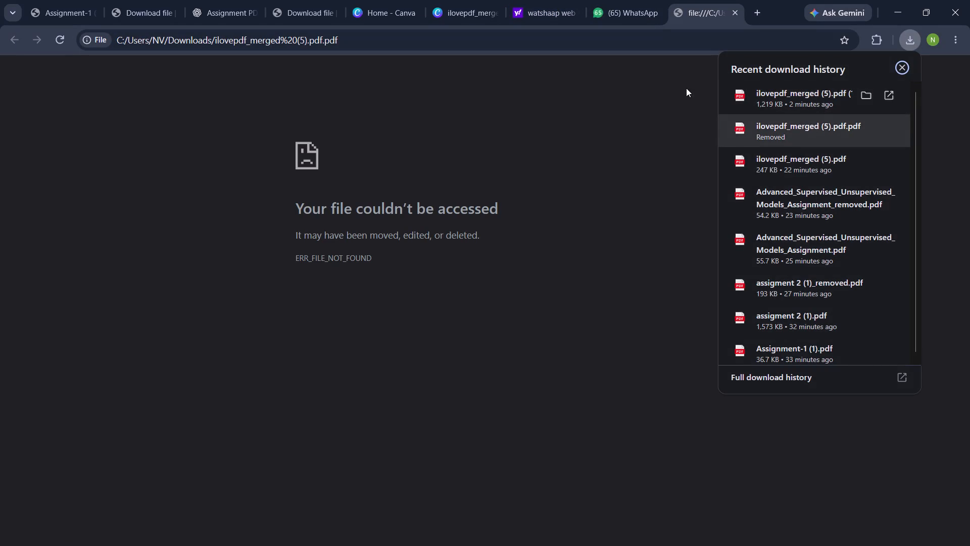
Return to the open Assignment-1 (1).pdf to view the assignment questions on supervised and unsupervised models.
{"action": "left_click", "coordinate": [66, 0]}
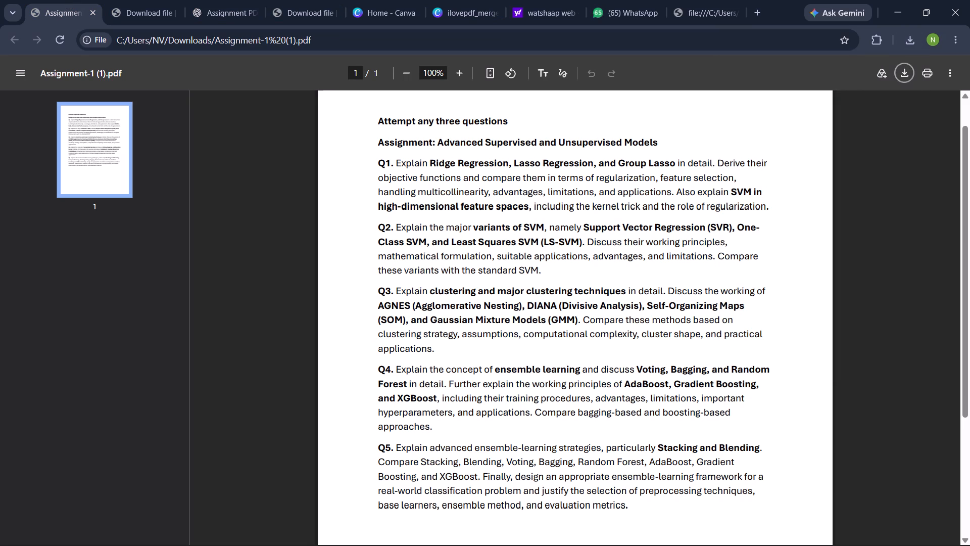
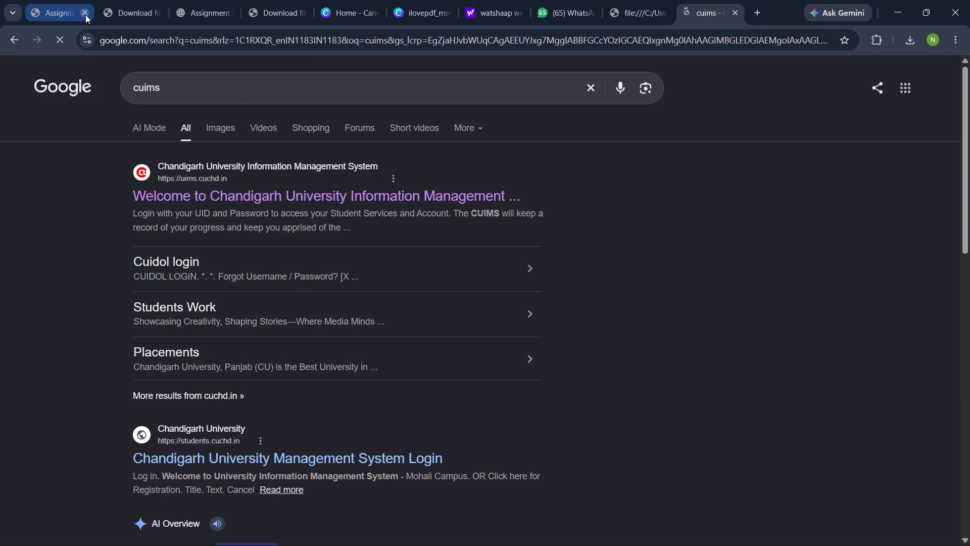
Close the first assignment tab and open the Chandigarh University Information Management System site from the cuims search results.
{"action": "left_click", "coordinate": [85, 15]}
{"action": "left_click", "coordinate": [85, 15]}
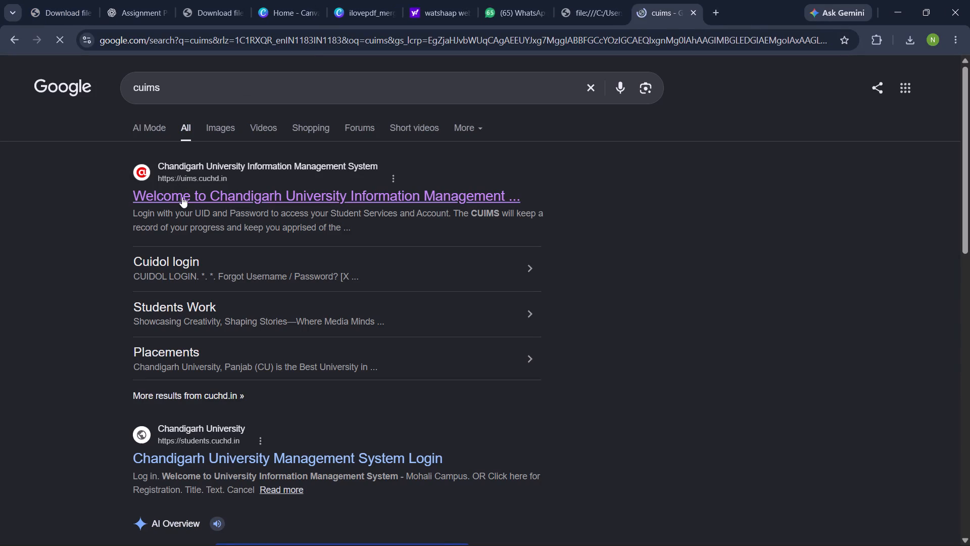
{"action": "left_click", "coordinate": [182, 198]}
Close the leftover Download file, Assignment PDF, Canva home and ilovepdf_merged design tabs, keeping the CUIMS page open.
{"action": "left_click", "coordinate": [92, 14]}
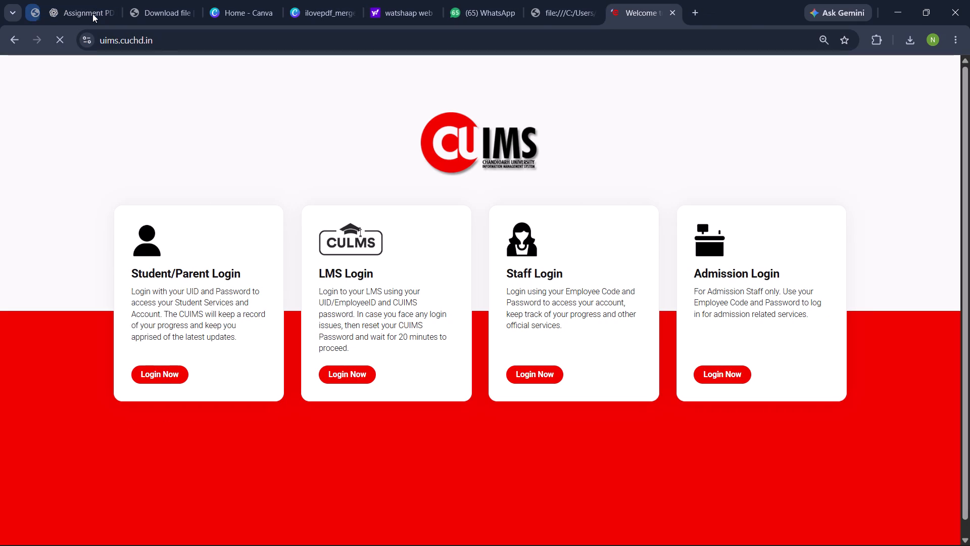
{"action": "left_click", "coordinate": [92, 14]}
{"action": "left_click", "coordinate": [92, 14]}
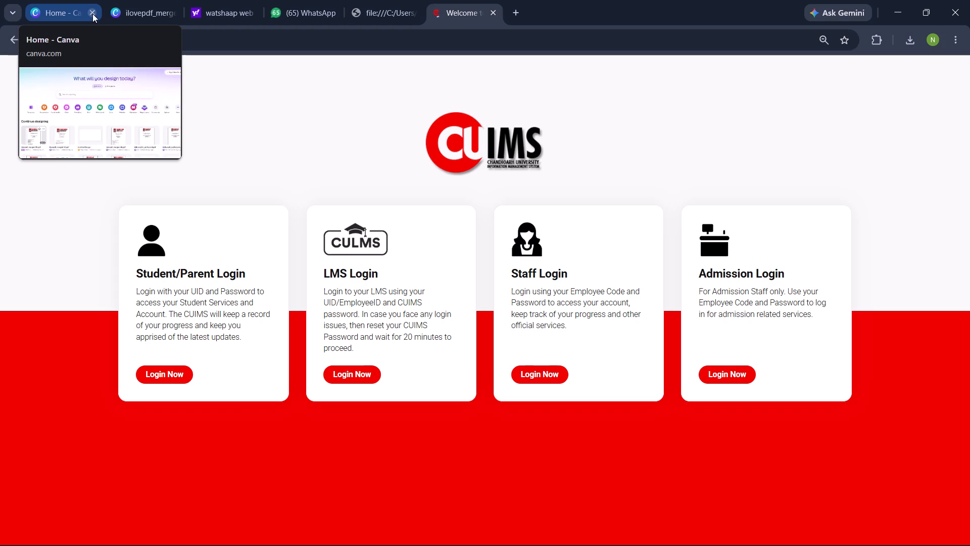
{"action": "left_click", "coordinate": [92, 14]}
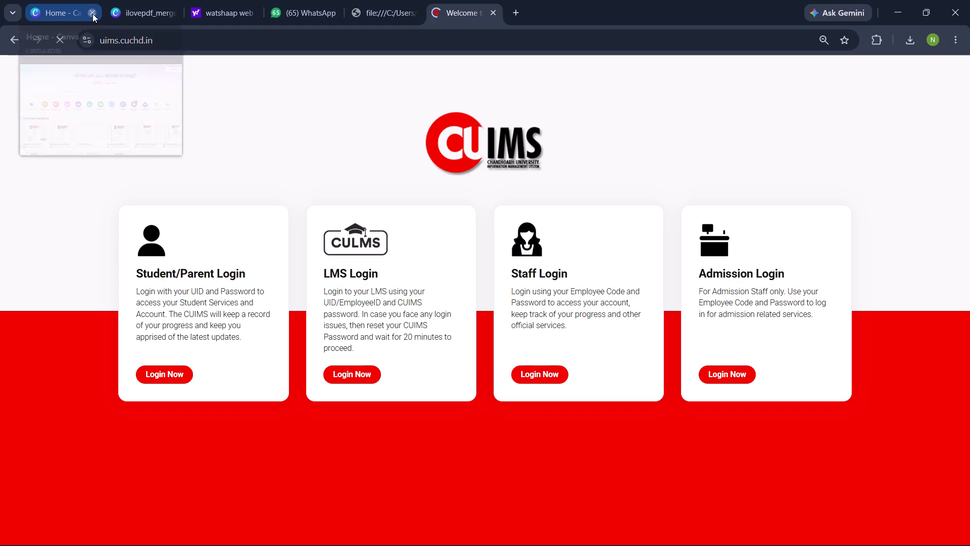
{"action": "left_click", "coordinate": [92, 14]}
{"action": "left_click", "coordinate": [92, 14]}
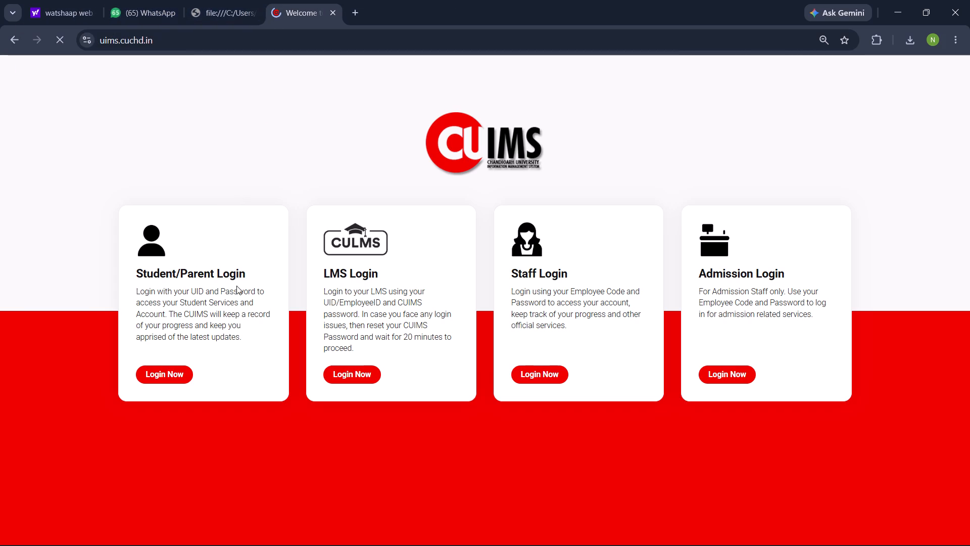
Open the Student/Parent Login of CUIMS and close the leftover watshaap web search tab.
{"action": "left_click", "coordinate": [181, 357]}
{"action": "left_click", "coordinate": [176, 367]}
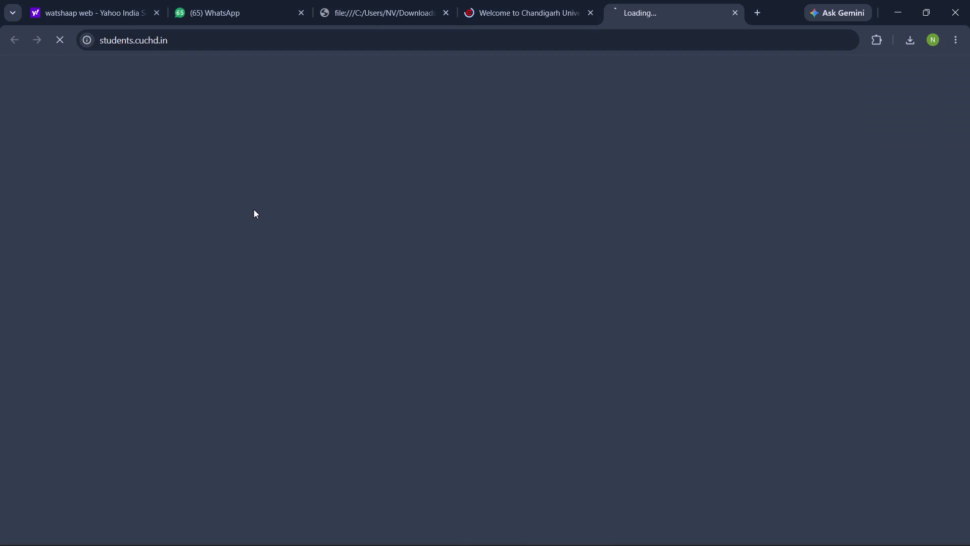
{"action": "left_click", "coordinate": [156, 16]}
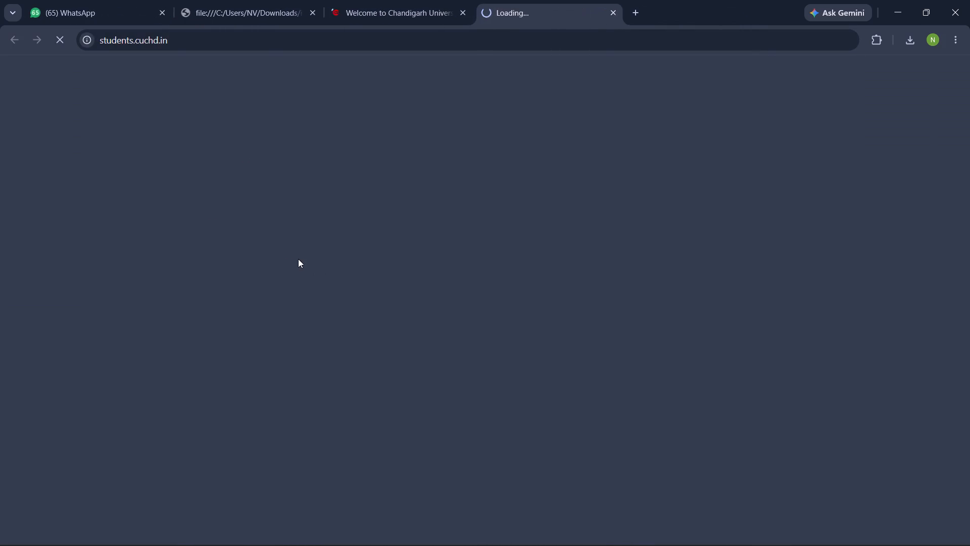
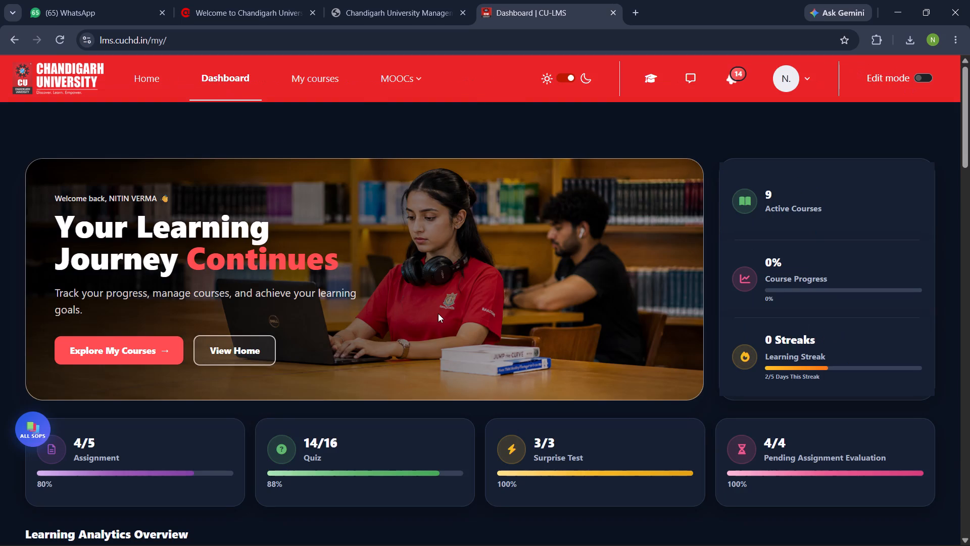
Dismiss the badge congratulations popup and open AML ASSIGNMENT-1 from the dashboard's Assignments Evaluation list.
{"action": "scroll", "coordinate": [438, 313], "scroll_direction": "down", "scroll_amount": 8}
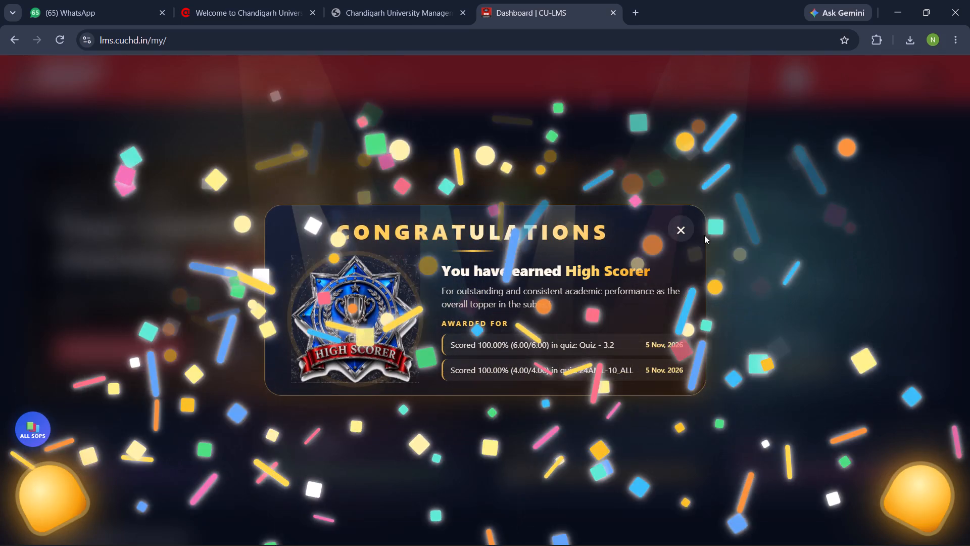
{"action": "left_click", "coordinate": [684, 233]}
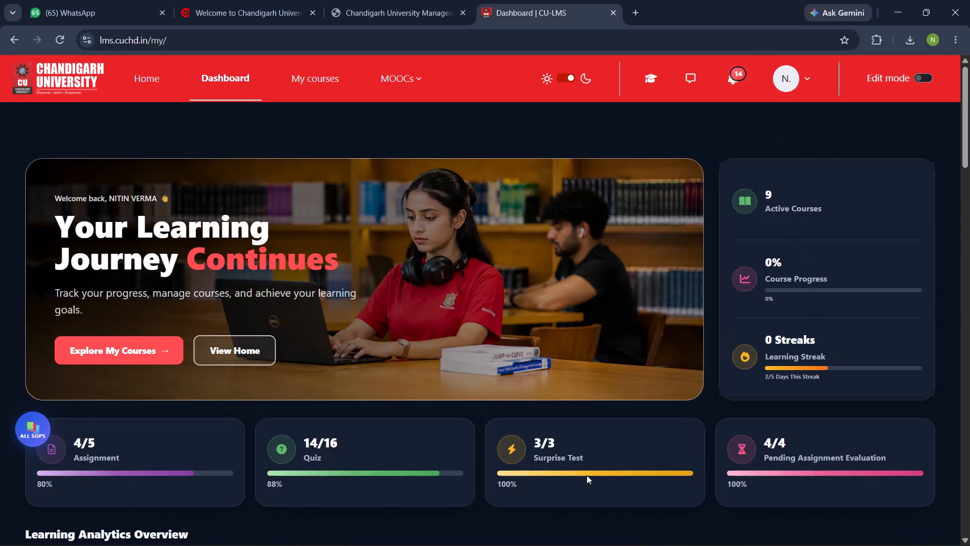
{"action": "scroll", "coordinate": [546, 545], "scroll_direction": "down", "scroll_amount": 3}
{"action": "scroll", "coordinate": [548, 474], "scroll_direction": "down", "scroll_amount": 8}
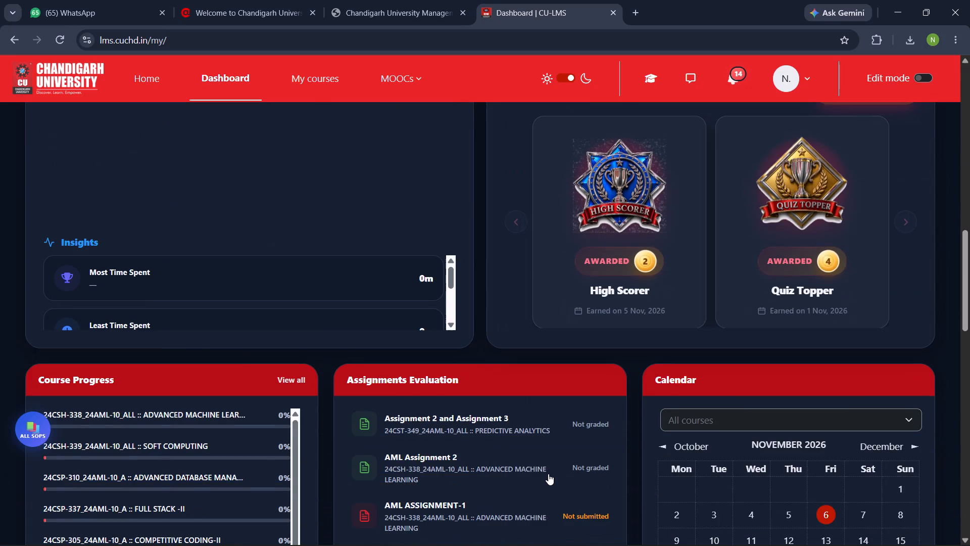
{"action": "scroll", "coordinate": [548, 474], "scroll_direction": "down", "scroll_amount": 3}
{"action": "left_click", "coordinate": [496, 252]}
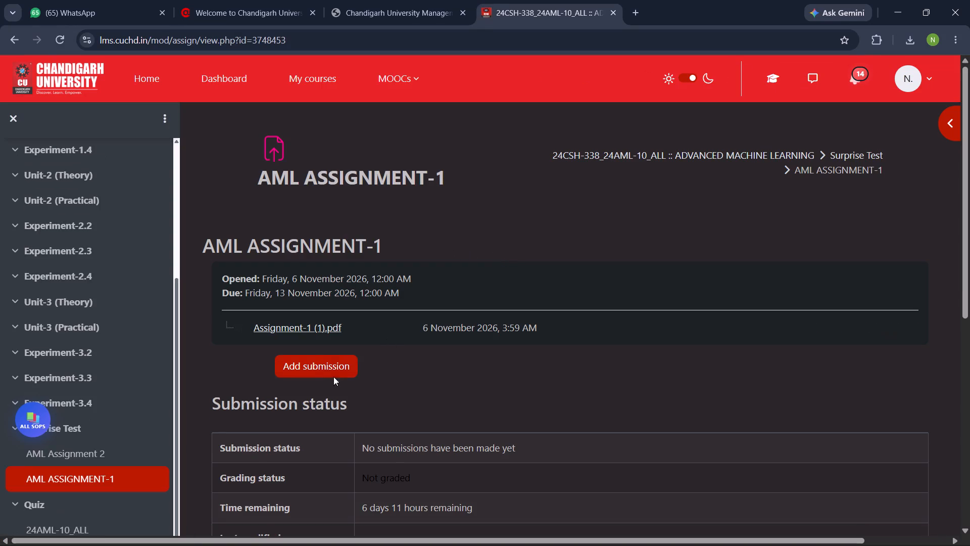
Add a submission to AML ASSIGNMENT-1, uploading the account owner's renamed PDF from Downloads and saving it as "assigmnent 1".
{"action": "left_click", "coordinate": [333, 373]}
{"action": "scroll", "coordinate": [452, 352], "scroll_direction": "down", "scroll_amount": 1}
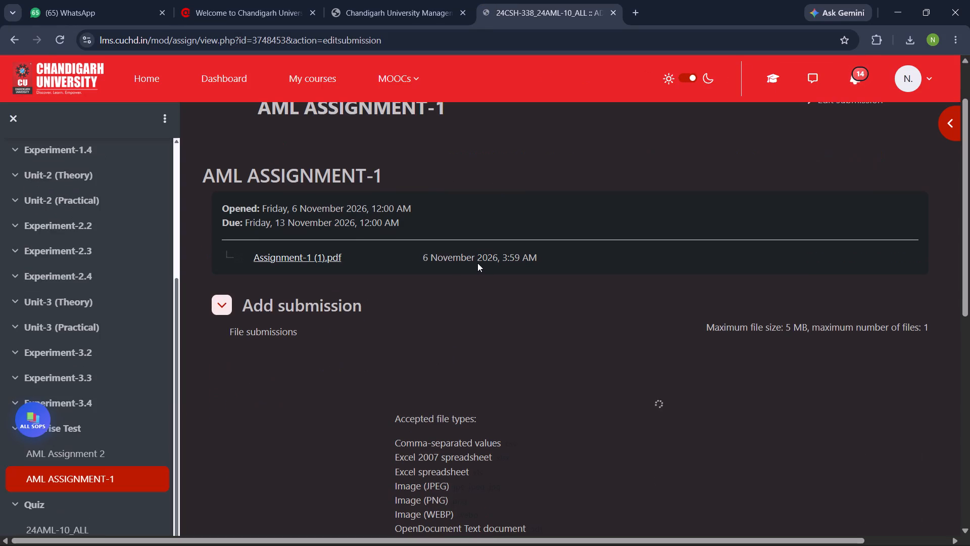
{"action": "scroll", "coordinate": [477, 263], "scroll_direction": "down", "scroll_amount": 3}
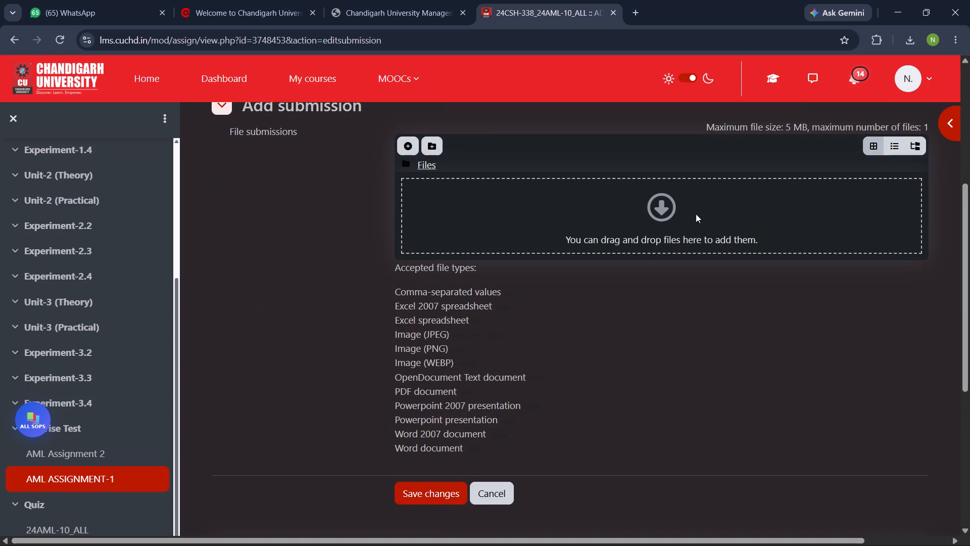
{"action": "left_click", "coordinate": [674, 210]}
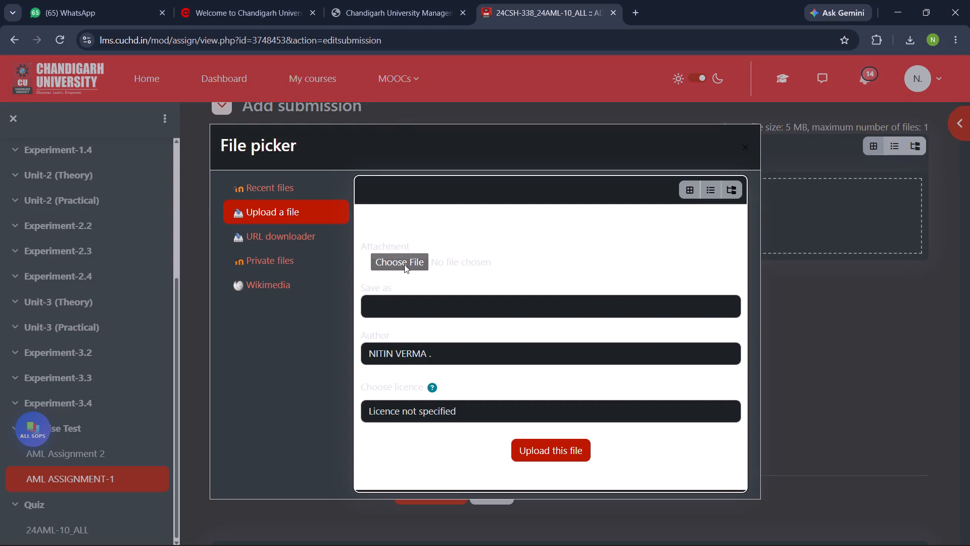
{"action": "left_click", "coordinate": [403, 258]}
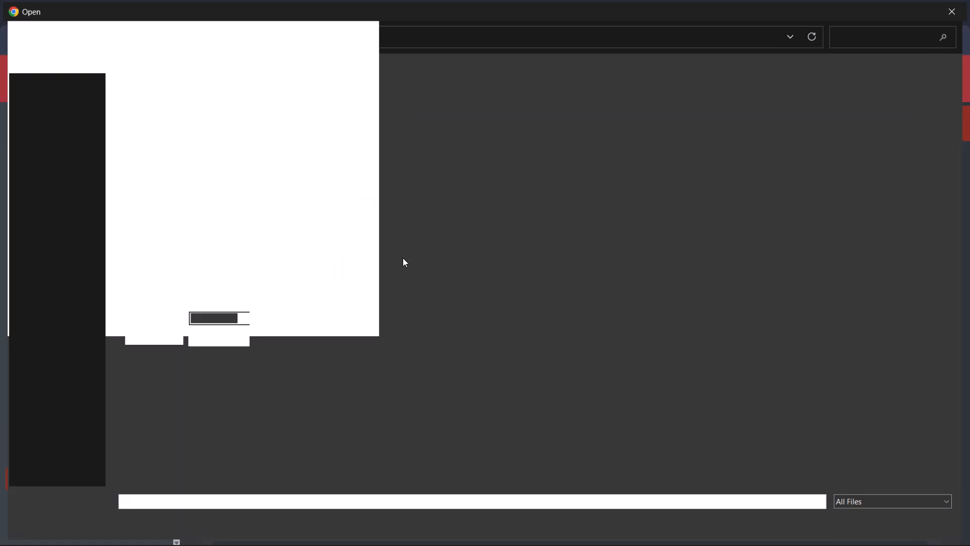
{"action": "double_click", "coordinate": [225, 170]}
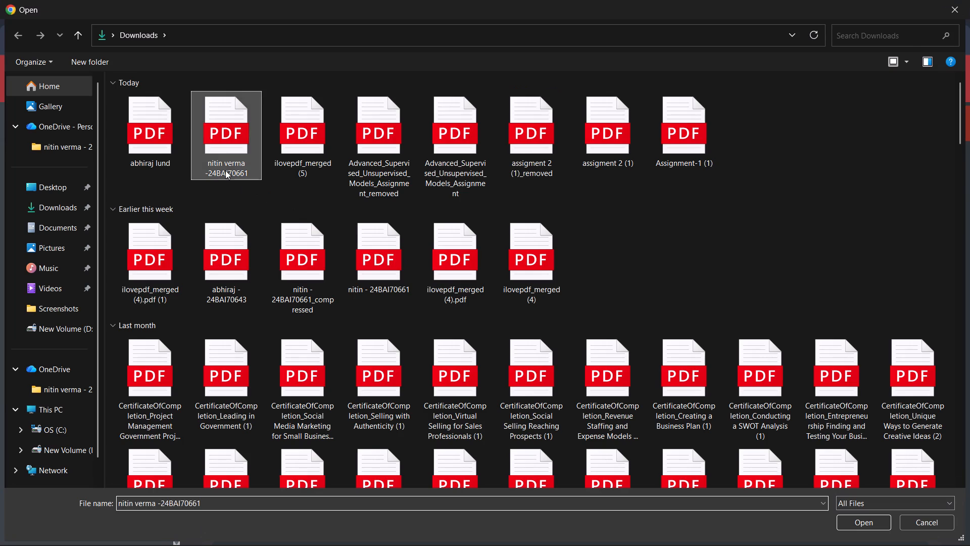
{"action": "left_click", "coordinate": [411, 302]}
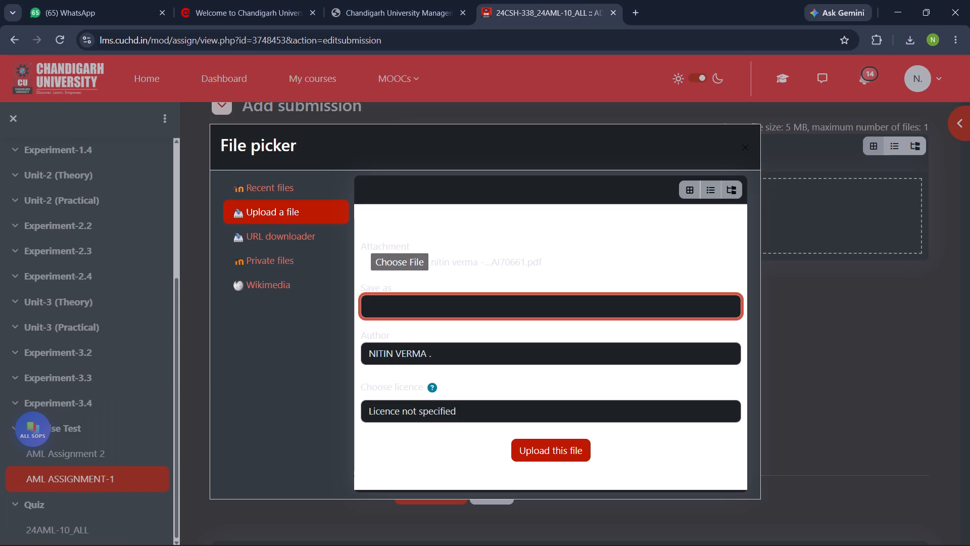
{"action": "type", "text": "assigmnent 1"}
{"action": "left_click", "coordinate": [530, 461]}
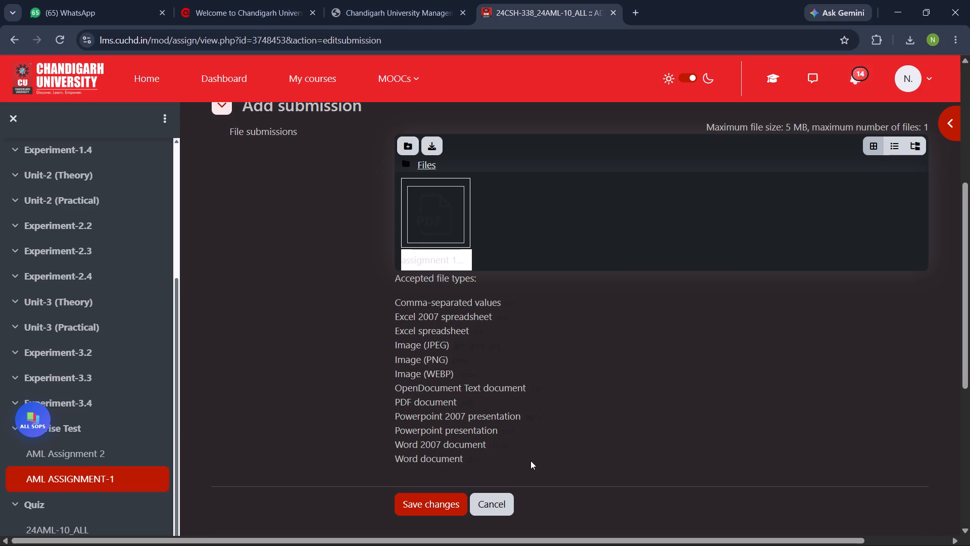
Save the AML ASSIGNMENT-1 submission with the uploaded PDF.
{"action": "scroll", "coordinate": [529, 353], "scroll_direction": "up", "scroll_amount": 1}
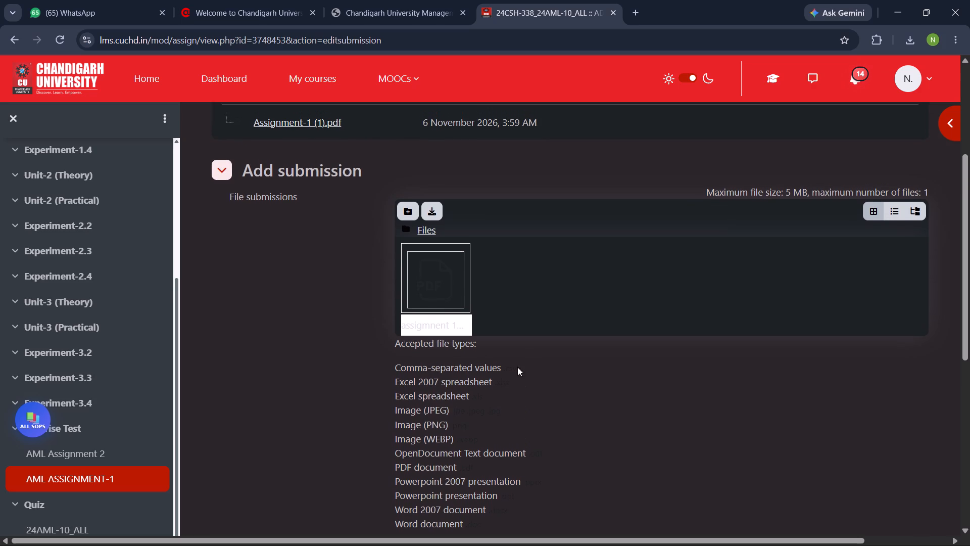
{"action": "scroll", "coordinate": [501, 399], "scroll_direction": "down", "scroll_amount": 1}
{"action": "scroll", "coordinate": [489, 447], "scroll_direction": "right", "scroll_amount": 1}
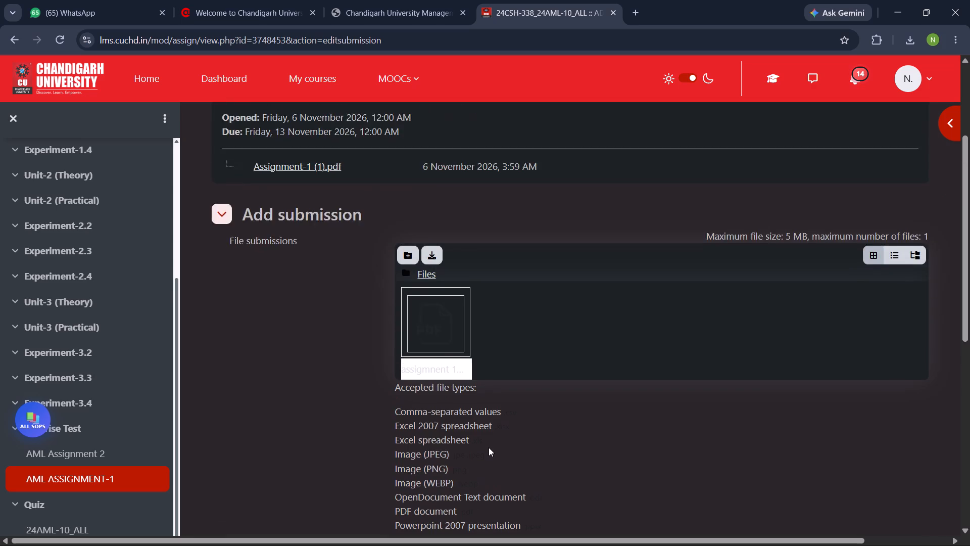
{"action": "scroll", "coordinate": [489, 447], "scroll_direction": "right", "scroll_amount": 1}
{"action": "scroll", "coordinate": [462, 343], "scroll_direction": "down", "scroll_amount": 1}
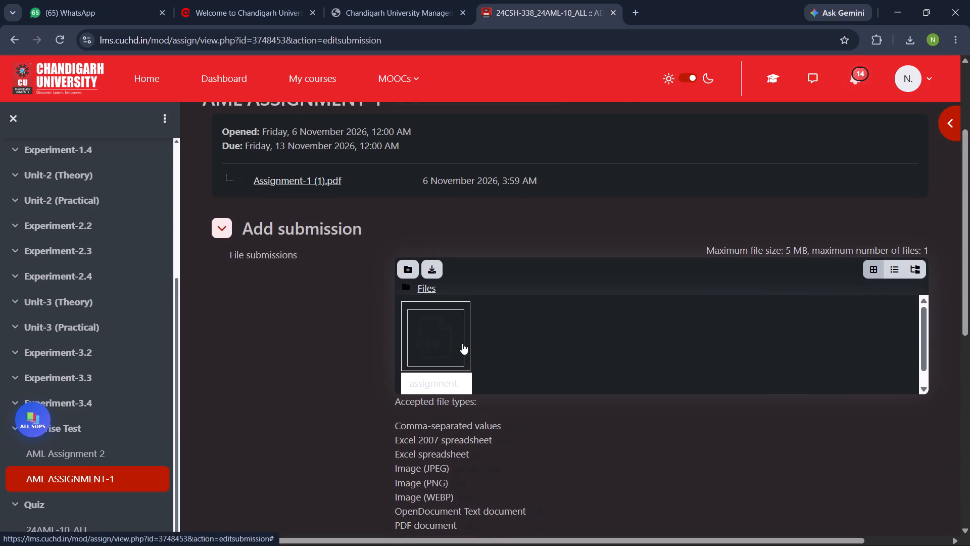
{"action": "scroll", "coordinate": [462, 343], "scroll_direction": "down", "scroll_amount": 1}
{"action": "left_click", "coordinate": [432, 474]}
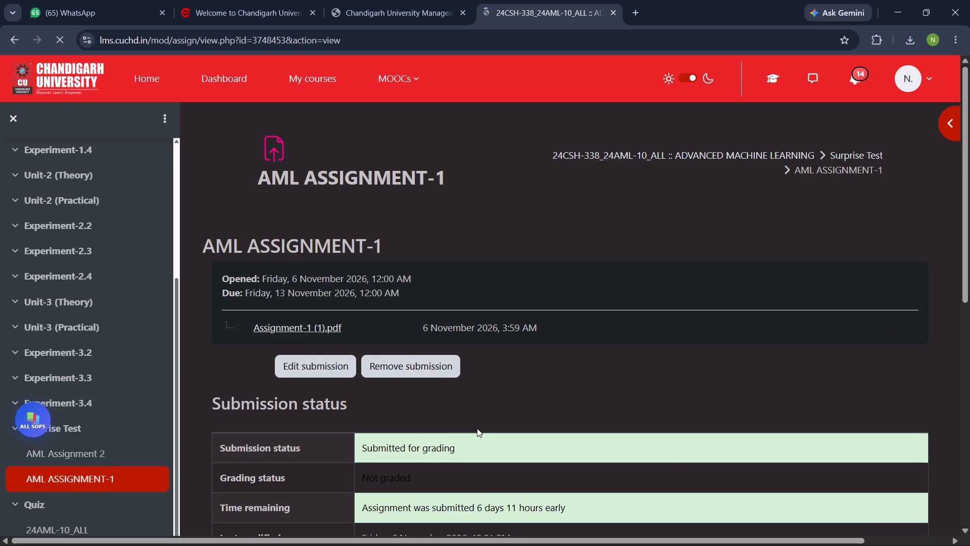
View the submitted assigmnent 1.pdf and check its cover page, questions and answer pages.
{"action": "scroll", "coordinate": [477, 428], "scroll_direction": "down", "scroll_amount": 1}
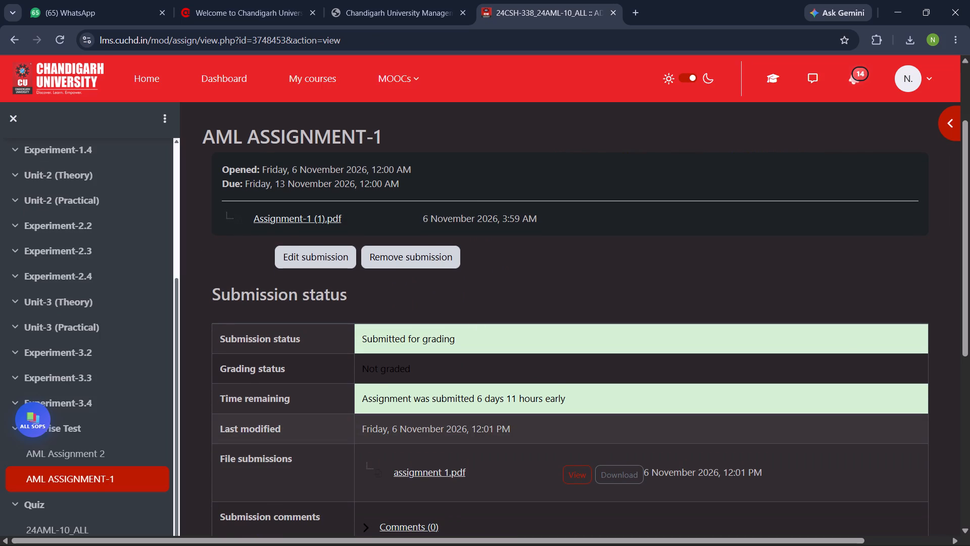
{"action": "scroll", "coordinate": [477, 428], "scroll_direction": "down", "scroll_amount": 1}
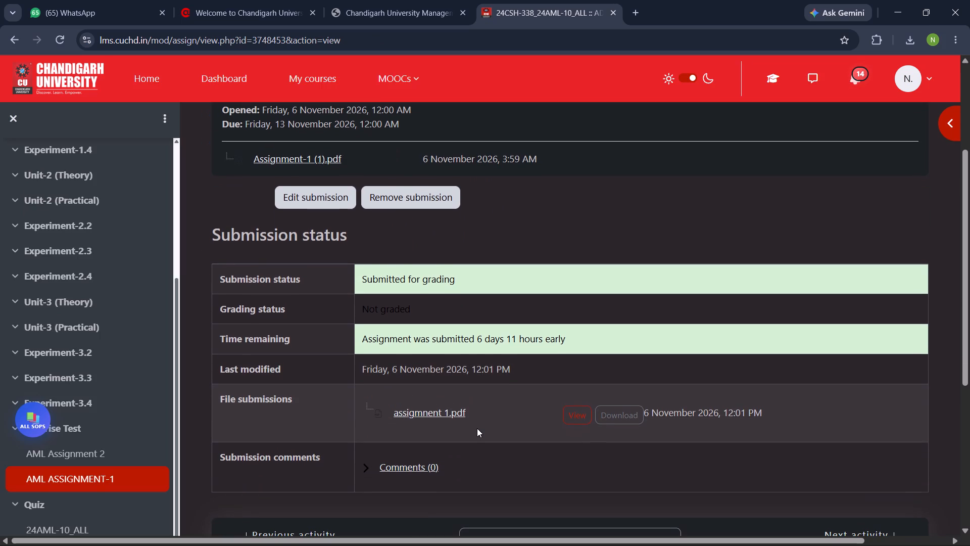
{"action": "left_click", "coordinate": [571, 419]}
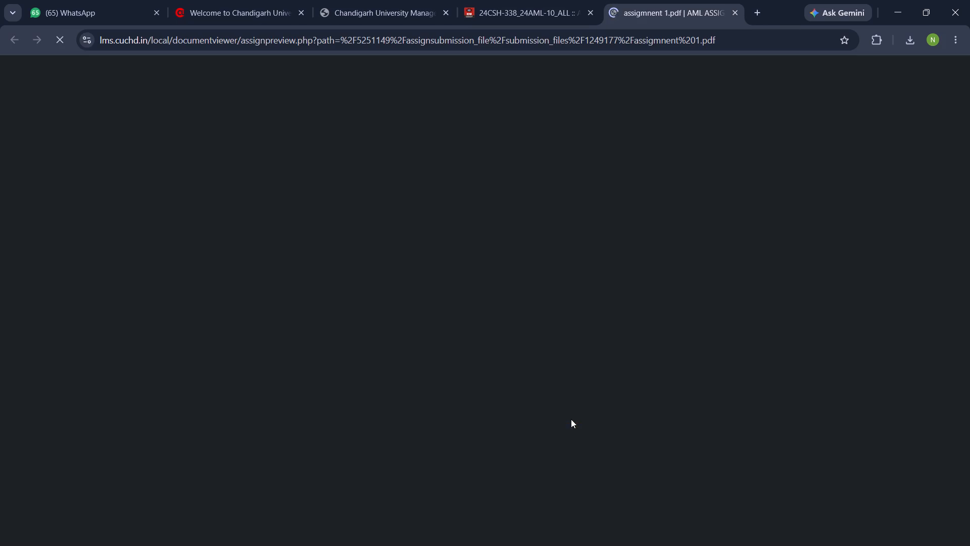
{"action": "scroll", "coordinate": [571, 419], "scroll_direction": "down", "scroll_amount": 4}
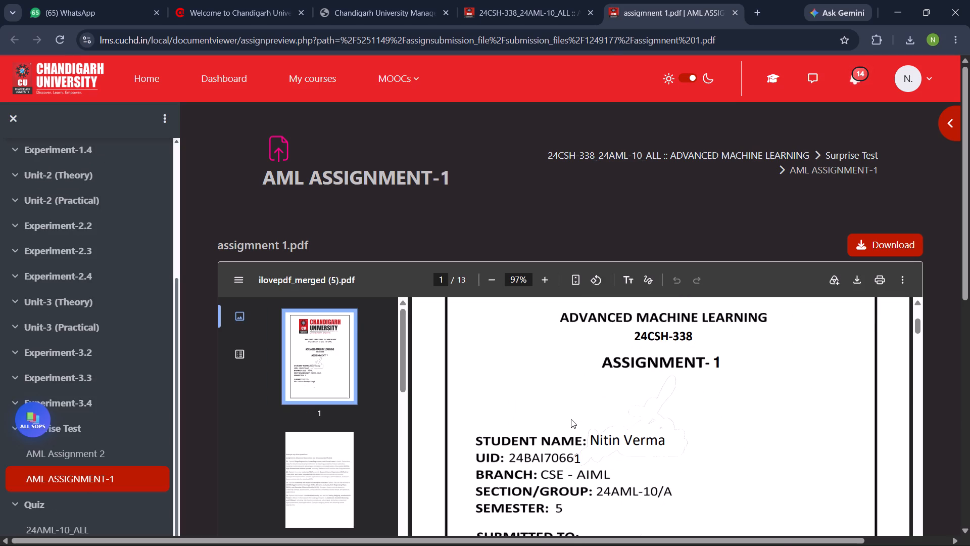
{"action": "scroll", "coordinate": [571, 419], "scroll_direction": "down", "scroll_amount": 4}
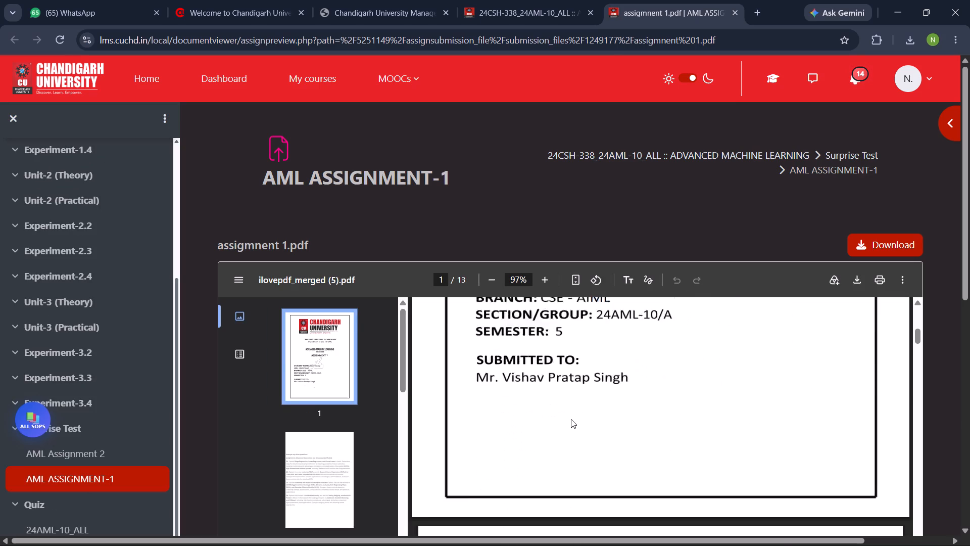
{"action": "scroll", "coordinate": [571, 419], "scroll_direction": "down", "scroll_amount": 6}
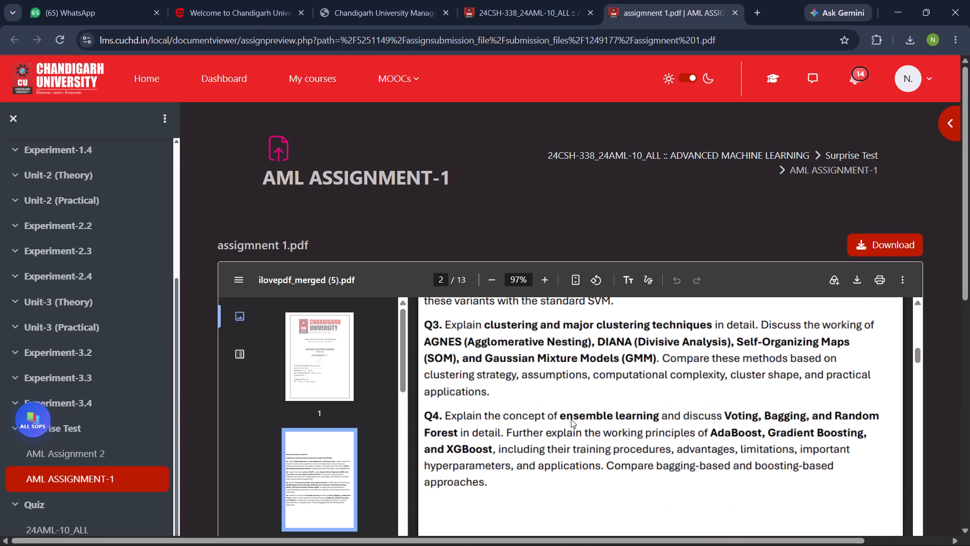
{"action": "scroll", "coordinate": [571, 419], "scroll_direction": "down", "scroll_amount": 6}
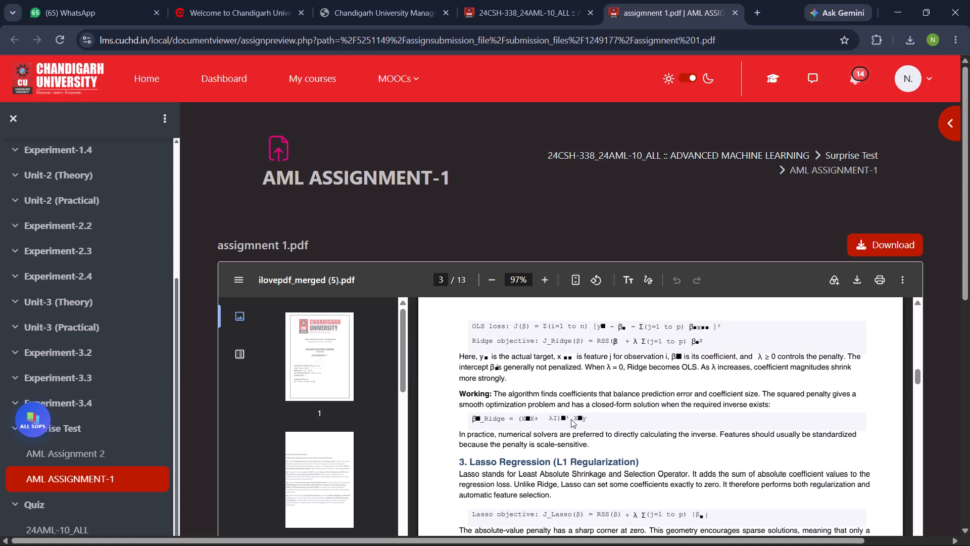
{"action": "scroll", "coordinate": [571, 419], "scroll_direction": "down", "scroll_amount": 7}
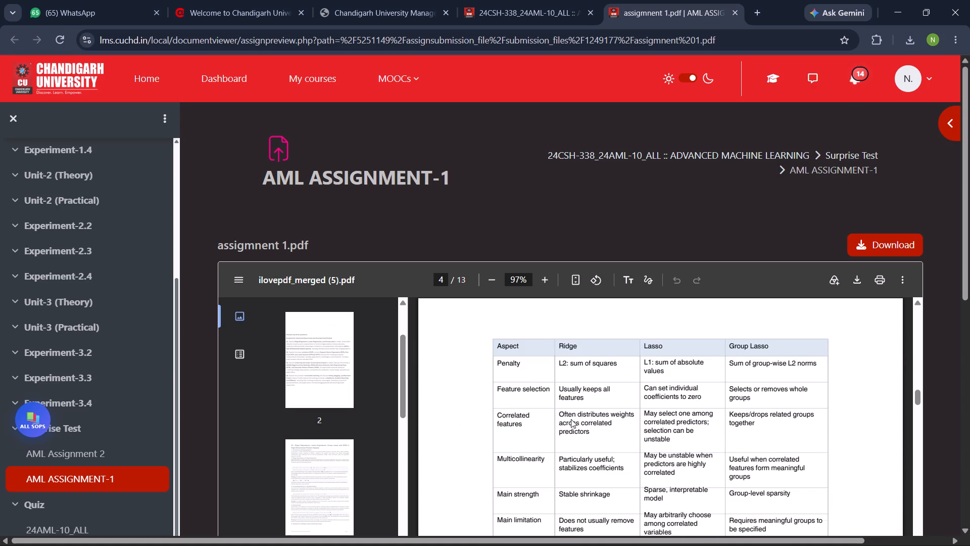
{"action": "scroll", "coordinate": [571, 419], "scroll_direction": "down", "scroll_amount": 6}
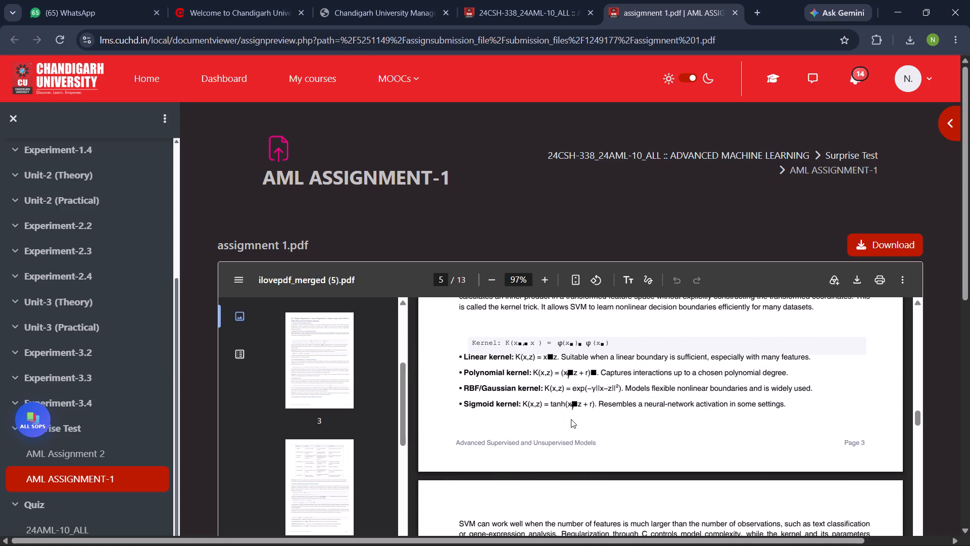
{"action": "scroll", "coordinate": [571, 419], "scroll_direction": "down", "scroll_amount": 7}
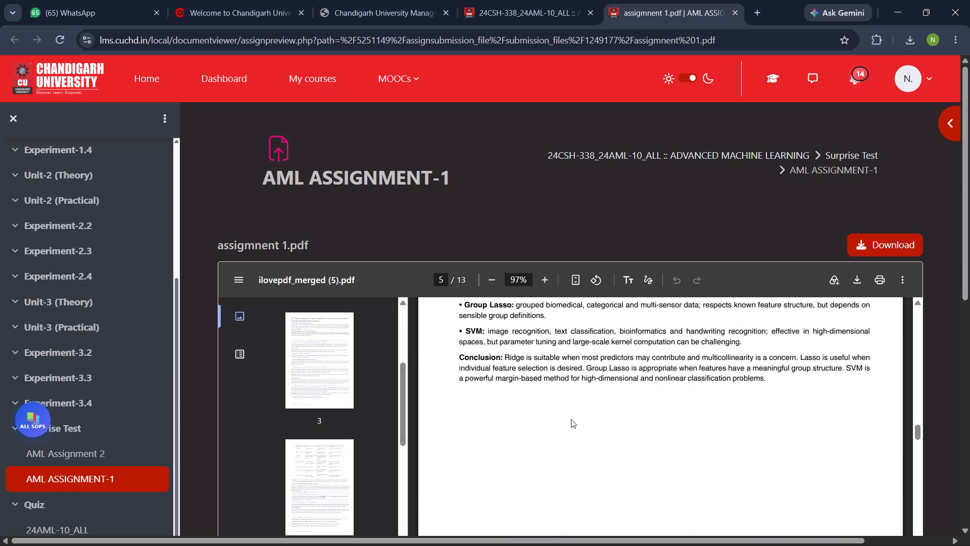
{"action": "scroll", "coordinate": [571, 419], "scroll_direction": "down", "scroll_amount": 14}
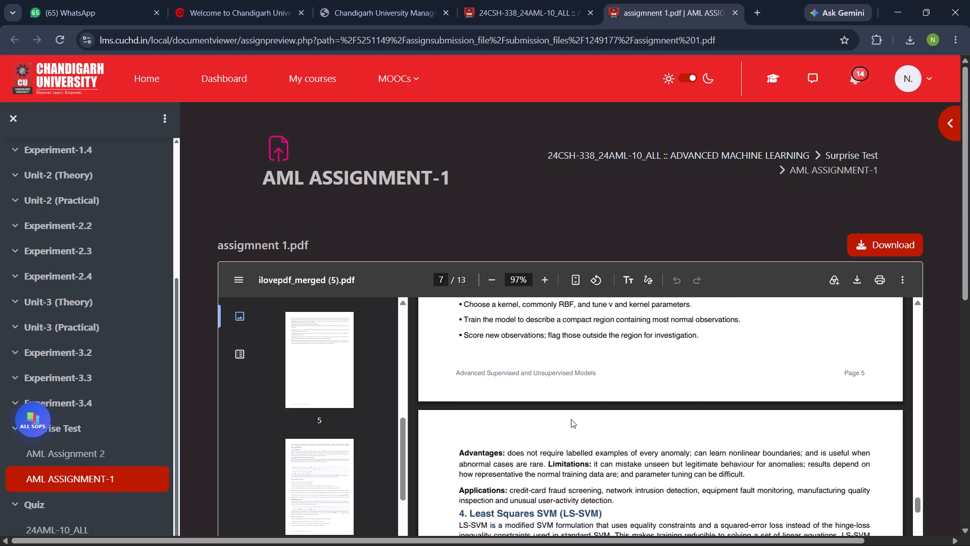
{"action": "scroll", "coordinate": [571, 419], "scroll_direction": "down", "scroll_amount": 20}
{"action": "scroll", "coordinate": [571, 419], "scroll_direction": "up", "scroll_amount": 15}
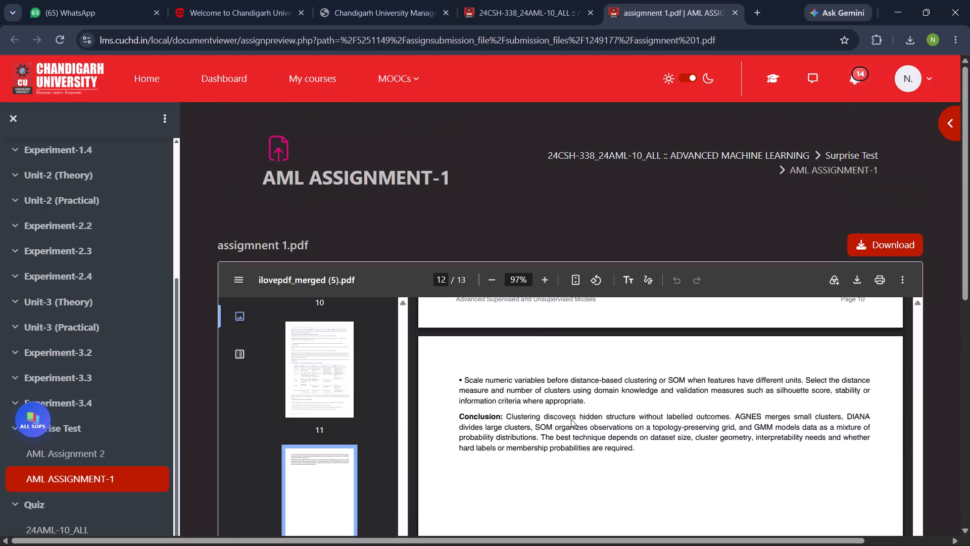
Finish reviewing the submitted PDF at its cover page and return to the AML ASSIGNMENT-1 submission status page.
{"action": "scroll", "coordinate": [571, 419], "scroll_direction": "up", "scroll_amount": 20}
{"action": "scroll", "coordinate": [571, 419], "scroll_direction": "up", "scroll_amount": 18}
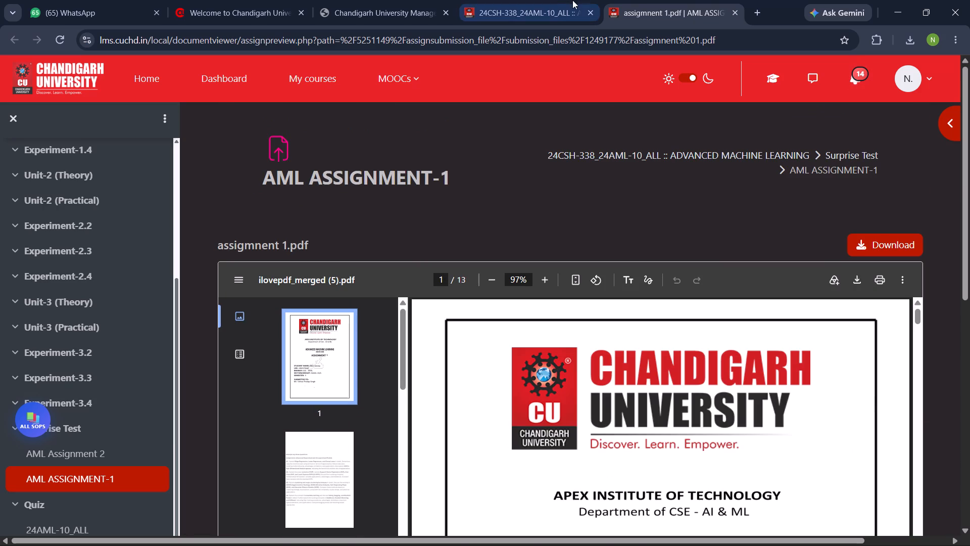
{"action": "left_click", "coordinate": [529, 0]}
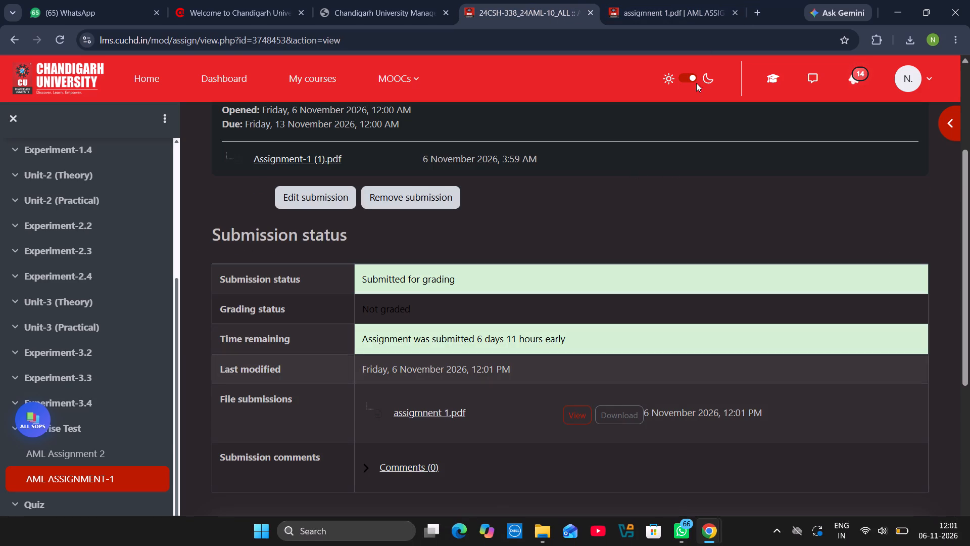
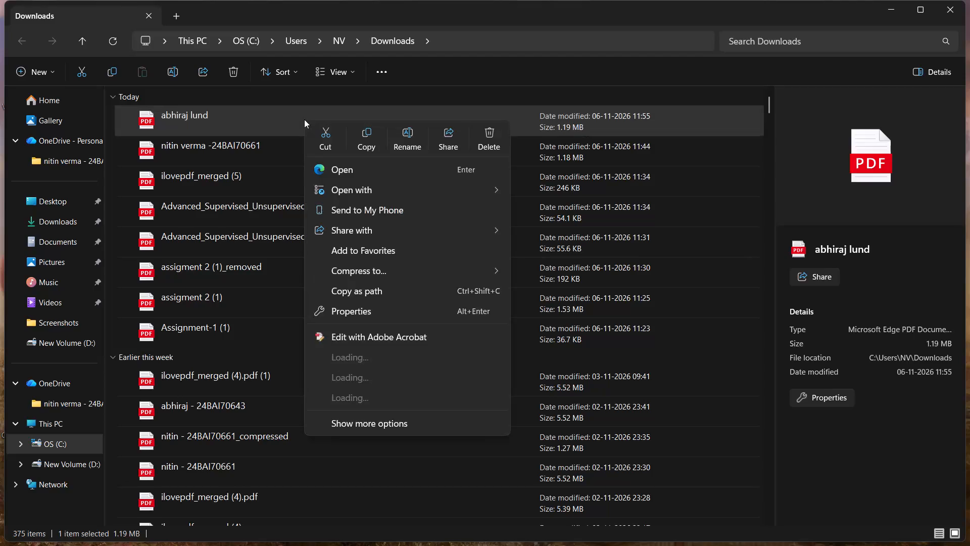
Rename the newest PDF in the Downloads folder to "abhiraj", removing the second word from its file name.
{"action": "left_click", "coordinate": [406, 143]}
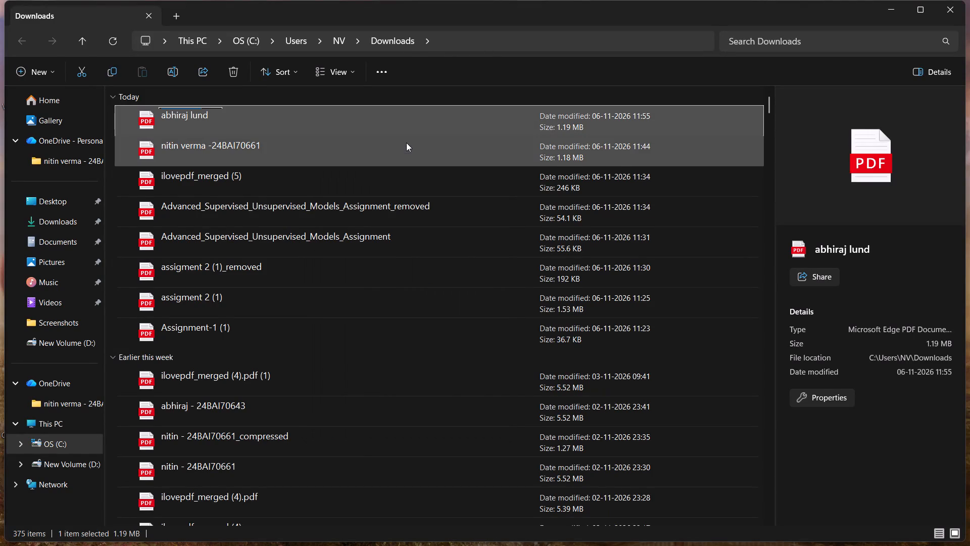
{"action": "left_click", "coordinate": [211, 116]}
{"action": "key", "text": "BackSpace"}
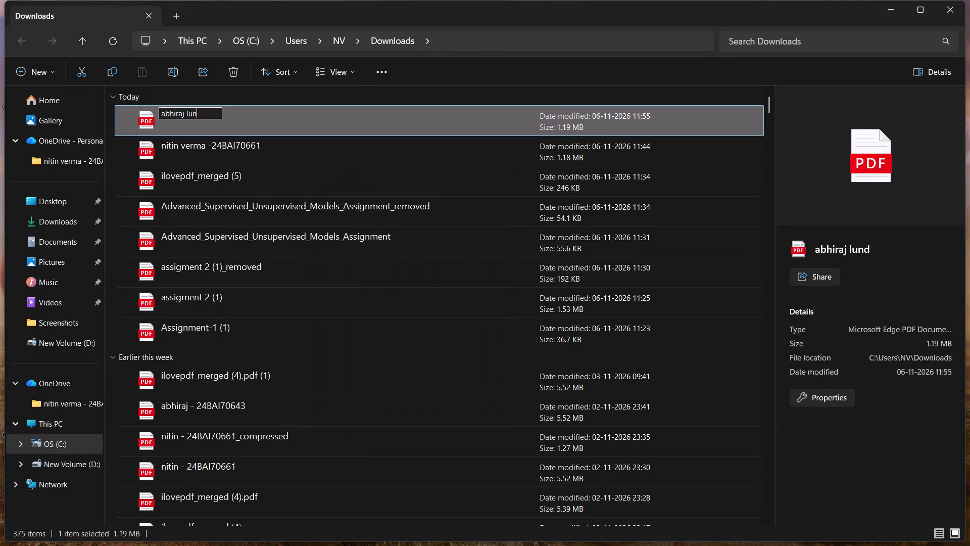